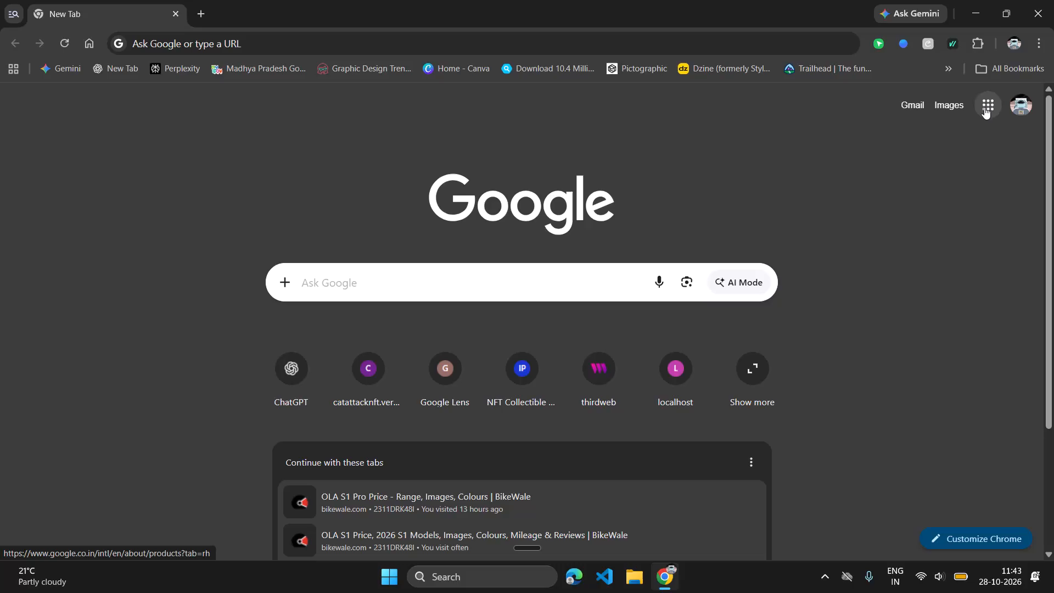
# Open Google Sheets from the Google apps list.
pyautogui.scroll(-1, 933, 312)
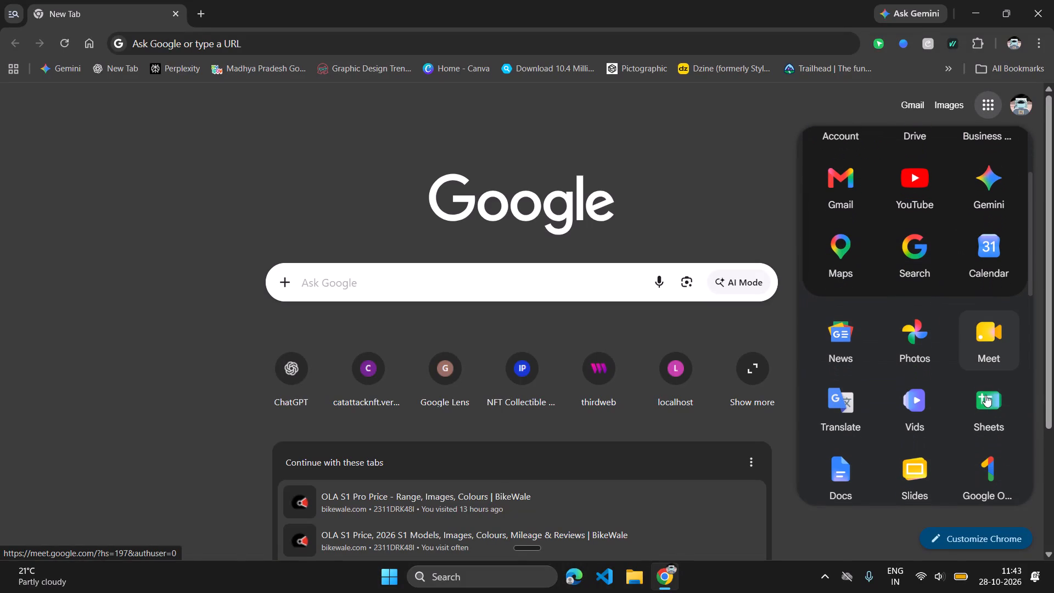
pyautogui.click(989, 405)
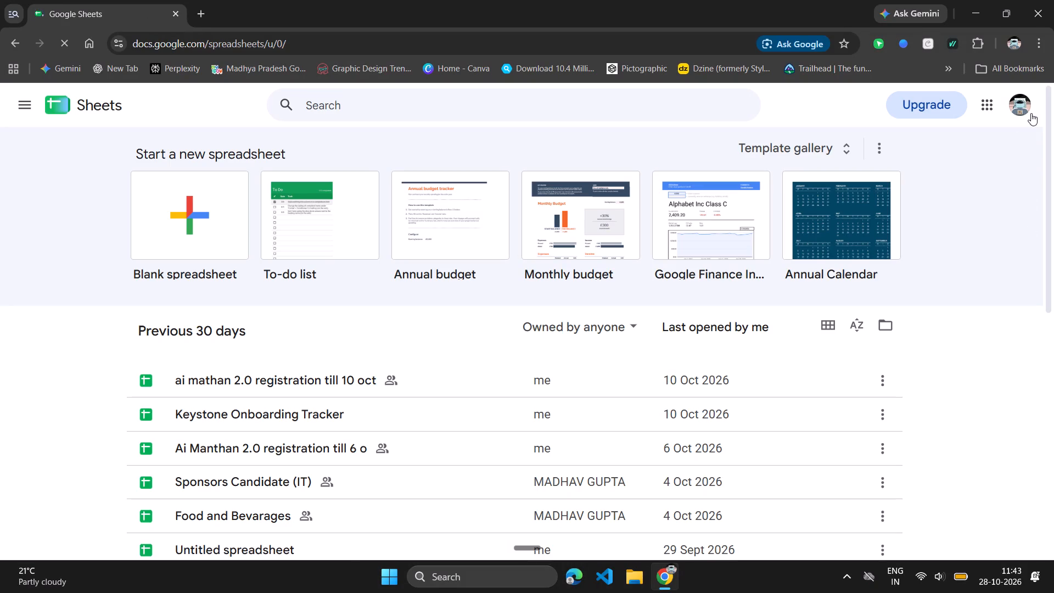
# Switch Google Sheets to the account with the blue-on-black avatar and close the original account's browser tab.
pyautogui.click(1016, 107)
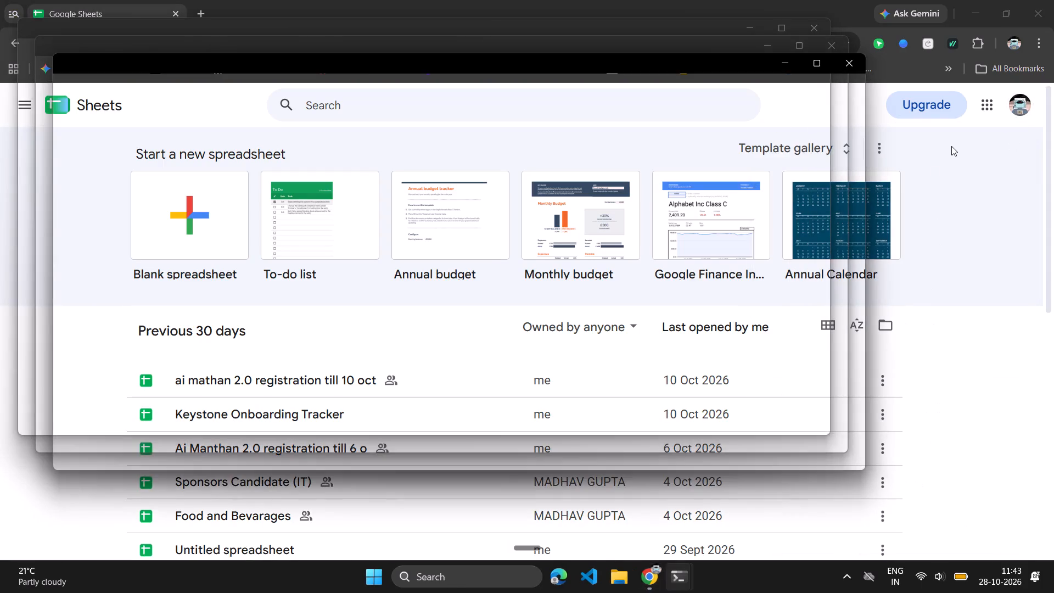
pyautogui.click(1018, 105)
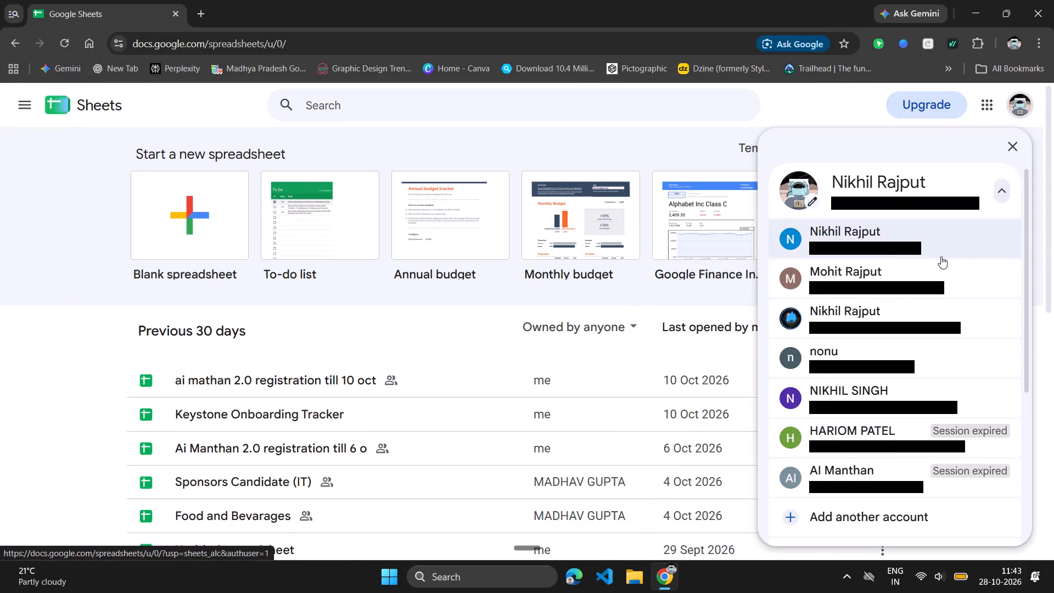
pyautogui.click(916, 322)
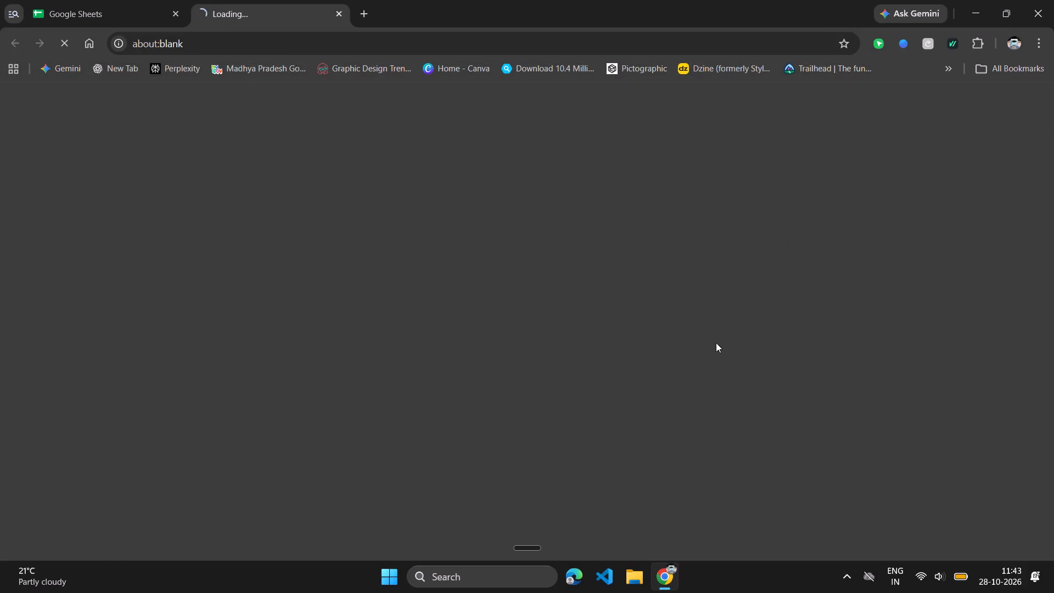
pyautogui.click(179, 15)
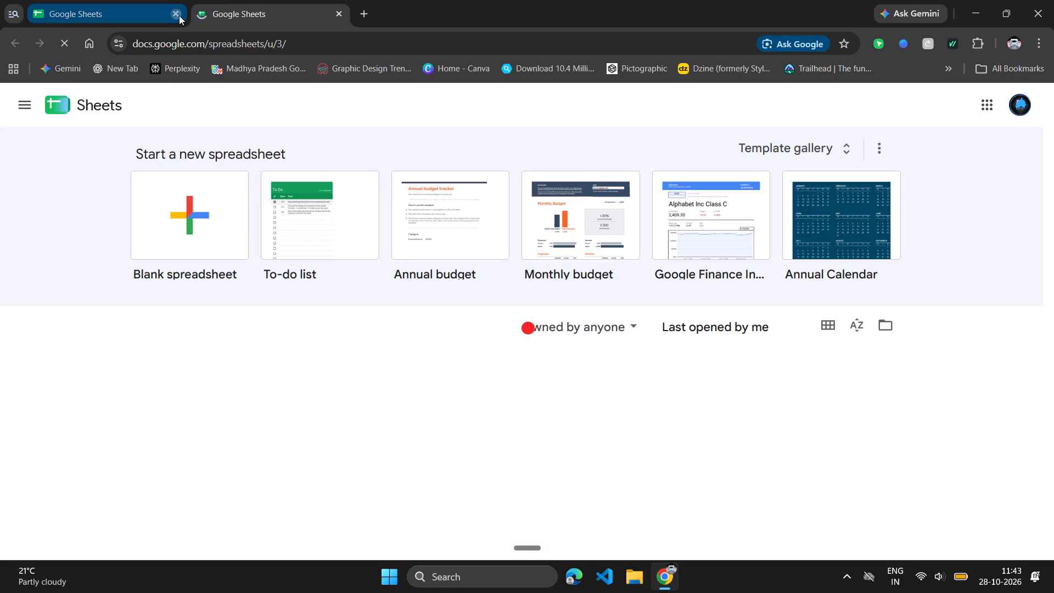
# Open the Track_Details .xlsx spreadsheet from the recent files list.
pyautogui.scroll(-1, 279, 433)
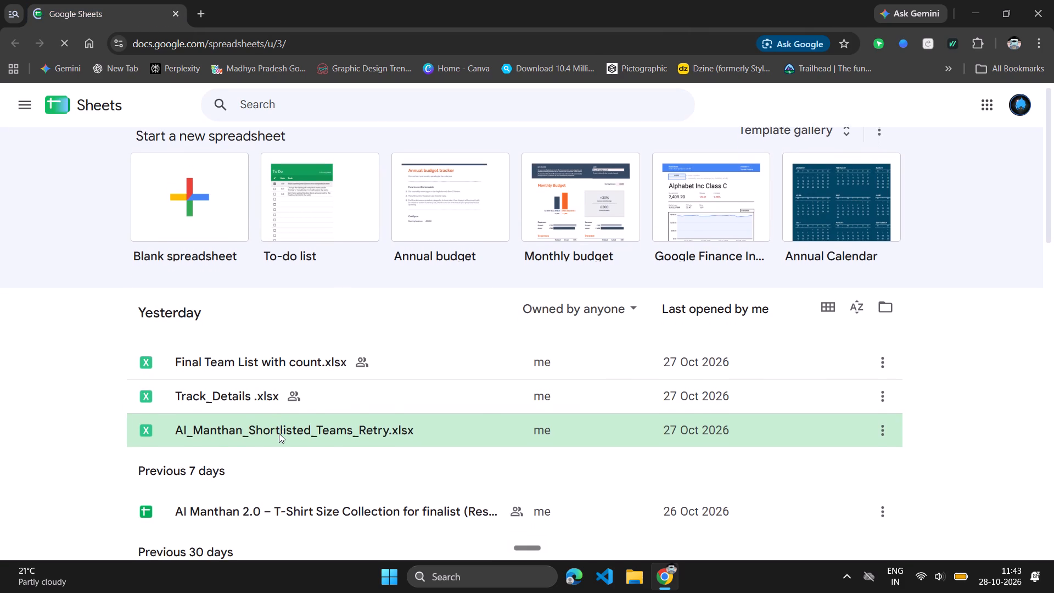
pyautogui.scroll(-1, 279, 433)
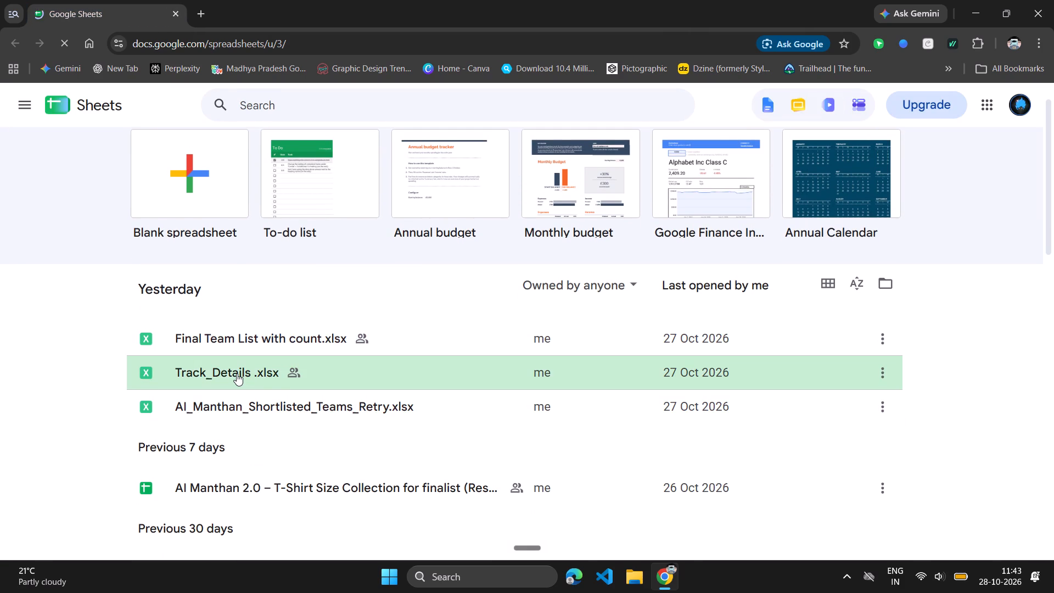
pyautogui.click(237, 373)
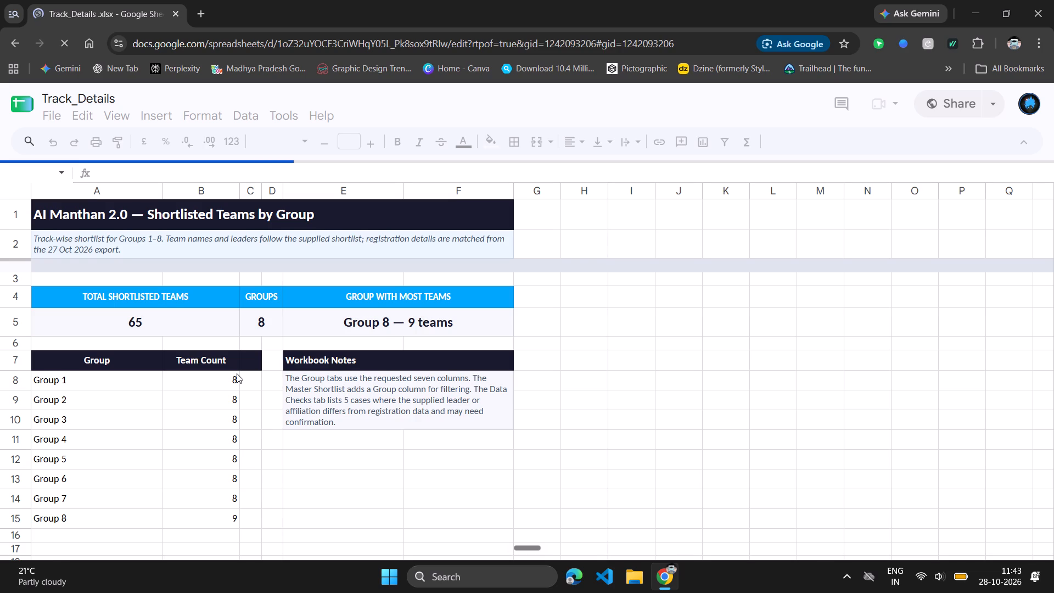
# Look through the Overview, Master Shortlist and Group 1 sheets, ending back on Overview.
pyautogui.scroll(-2, 237, 373)
pyautogui.hscroll(1, 237, 373)
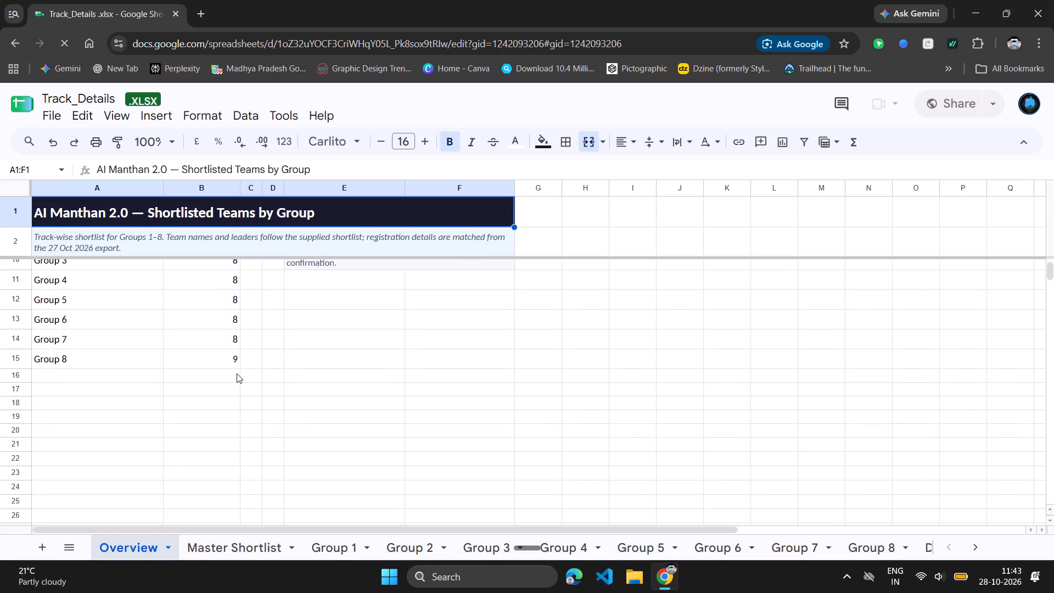
pyautogui.hscroll(1, 237, 373)
pyautogui.scroll(3, 237, 373)
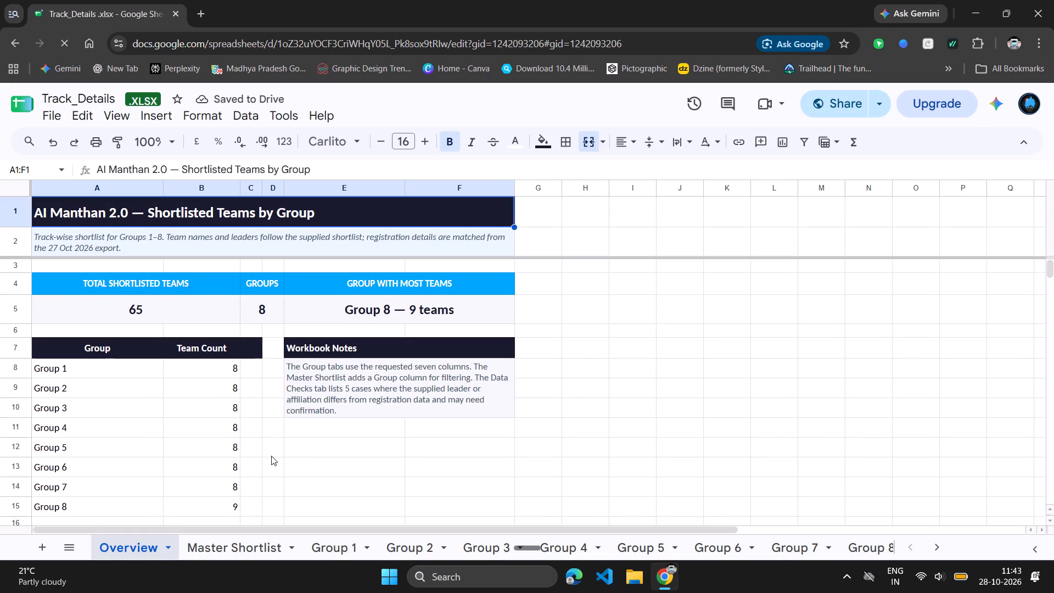
pyautogui.scroll(-1, 271, 456)
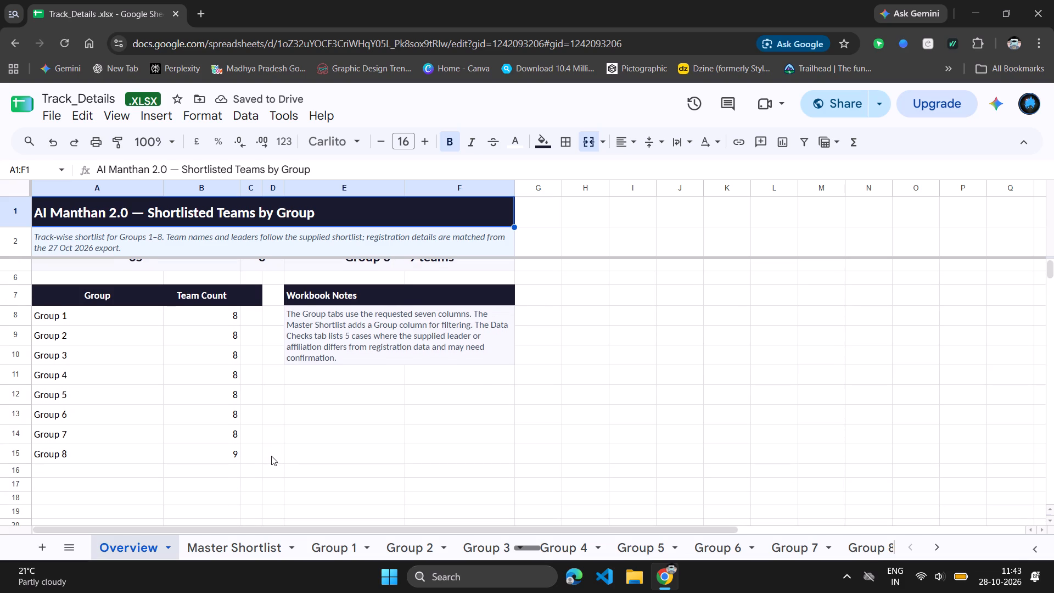
pyautogui.click(228, 541)
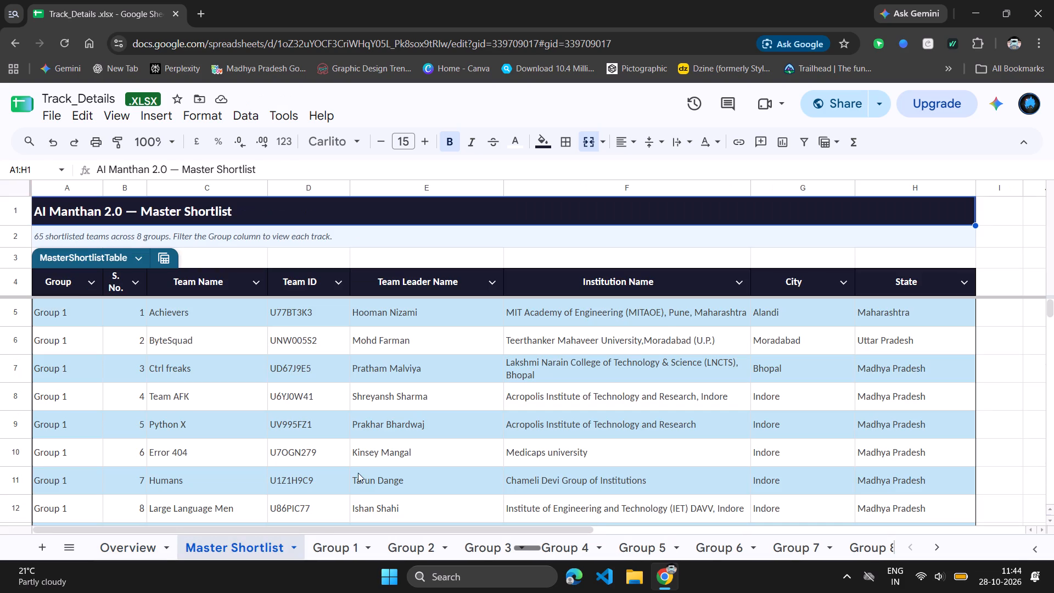
pyautogui.click(338, 553)
pyautogui.click(143, 544)
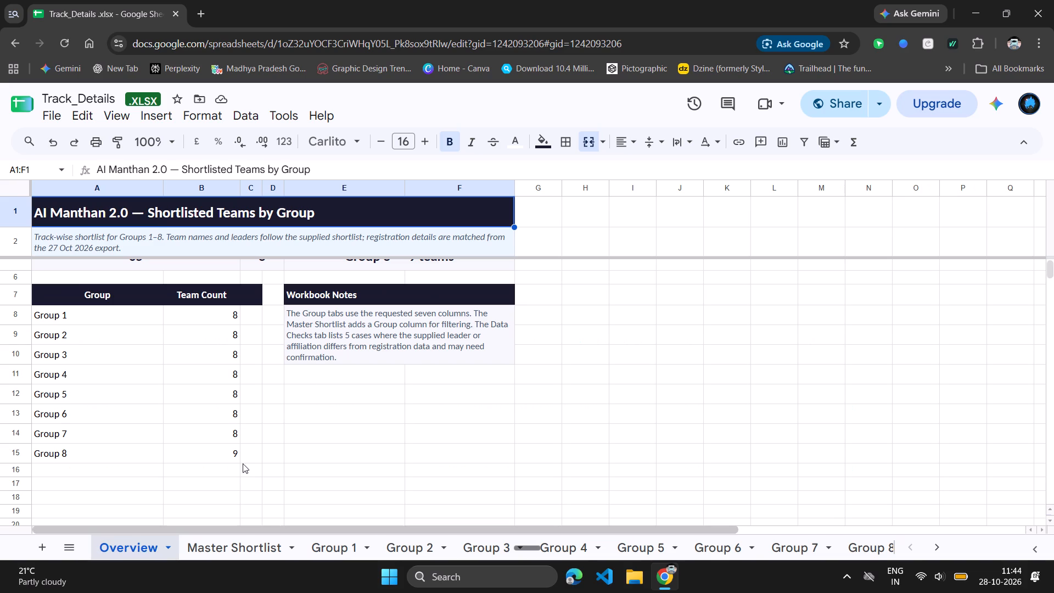
# Delete the Workbook Notes heading and its note text in E7:F10 on the Overview sheet.
pyautogui.click(293, 281)
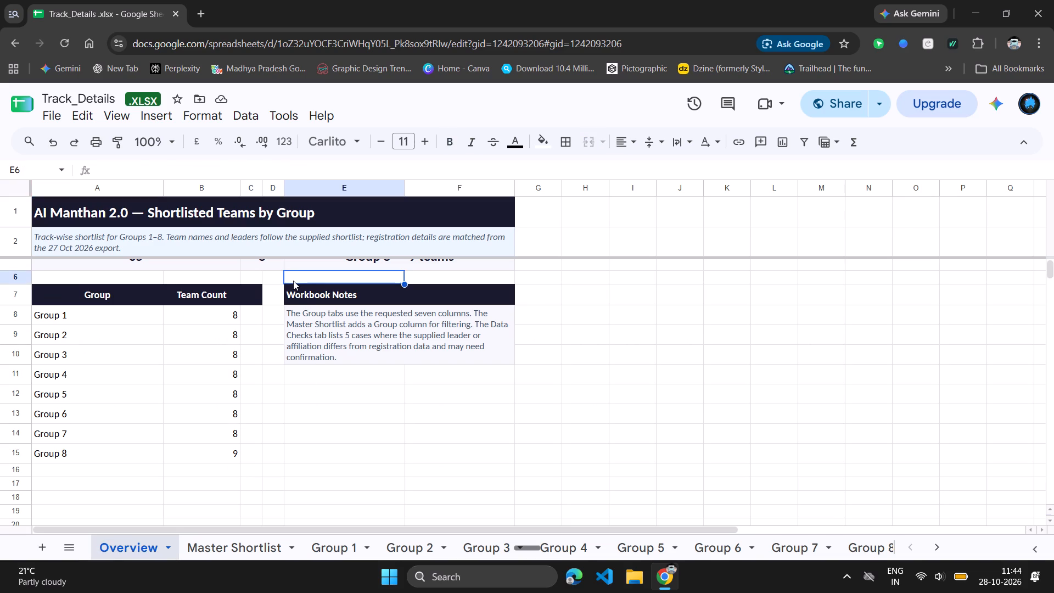
pyautogui.click(294, 288)
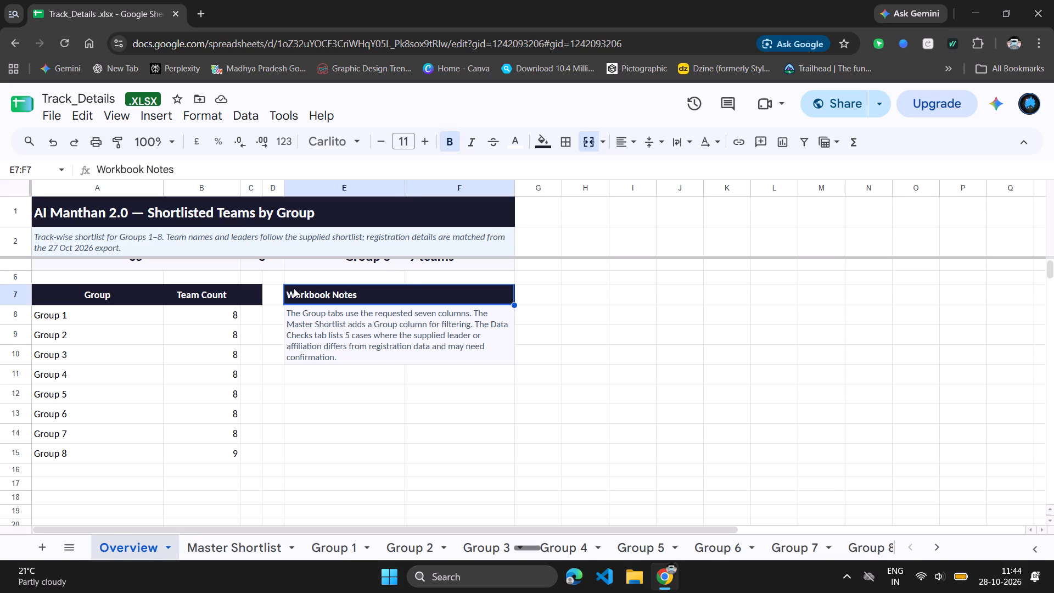
pyautogui.hotkey('shift', 'Down')
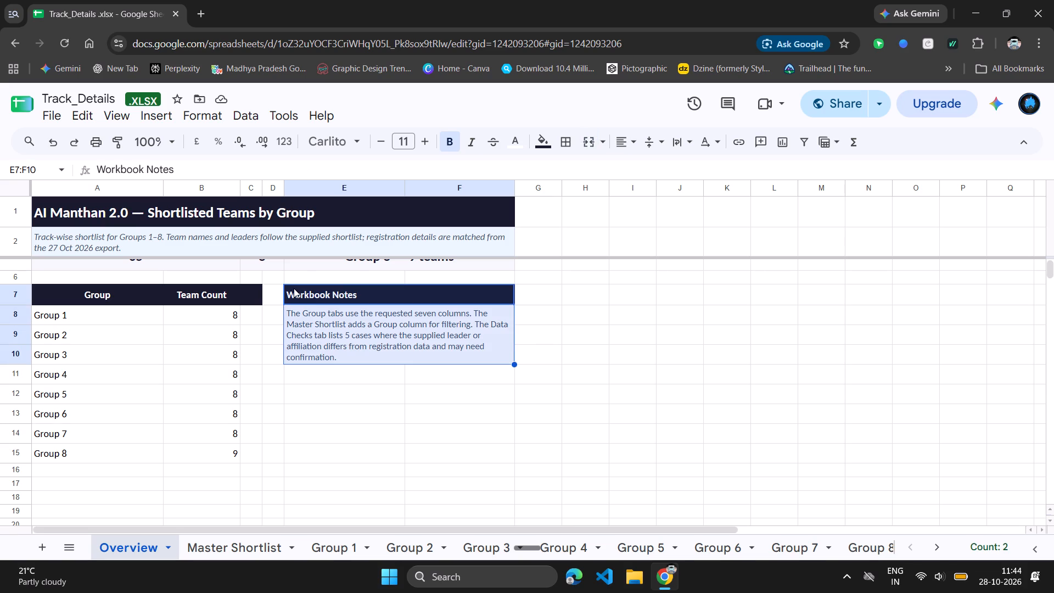
pyautogui.press('Delete')
pyautogui.press('Delete')
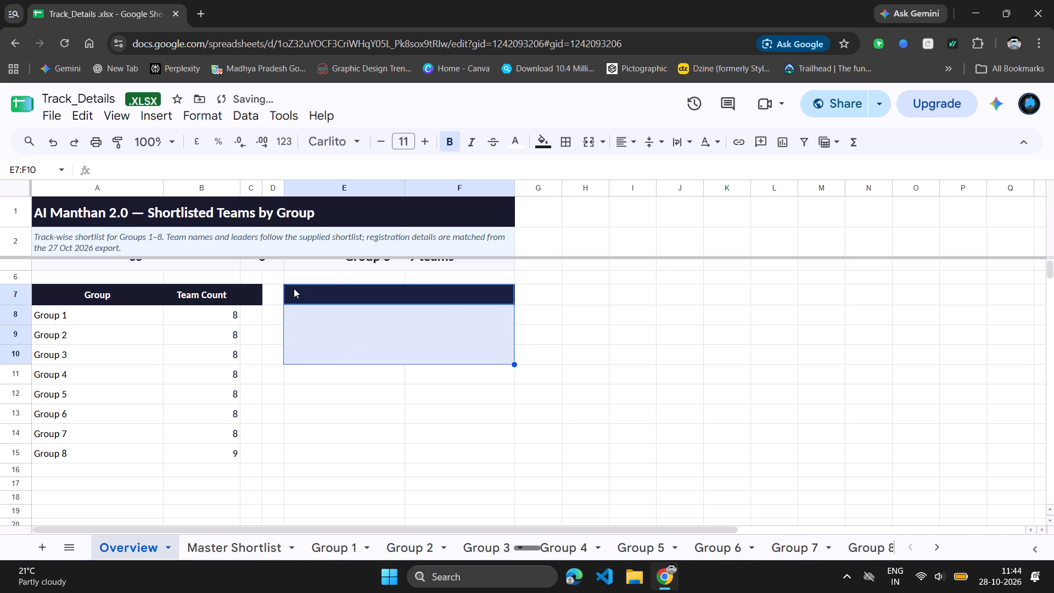
# Reset the fill colour of the emptied notes heading cell E7:F7.
pyautogui.click(338, 288)
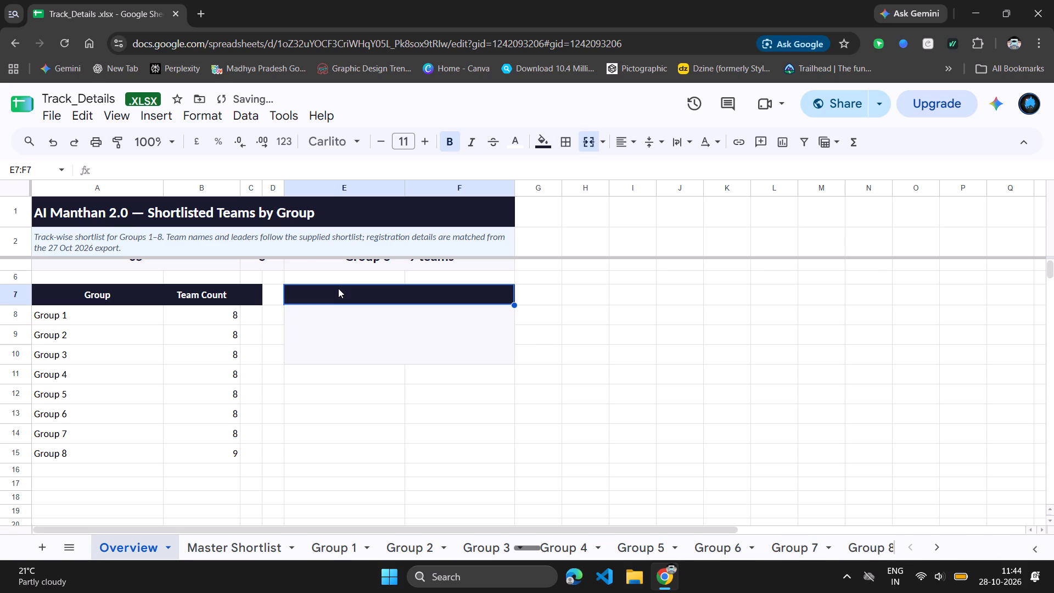
pyautogui.click(338, 288)
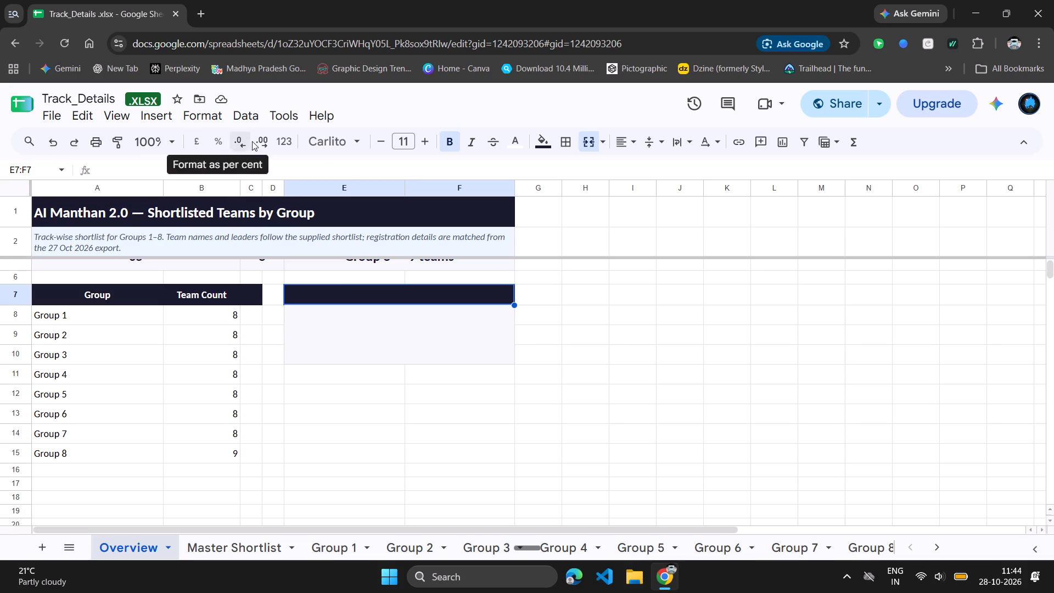
pyautogui.click(536, 143)
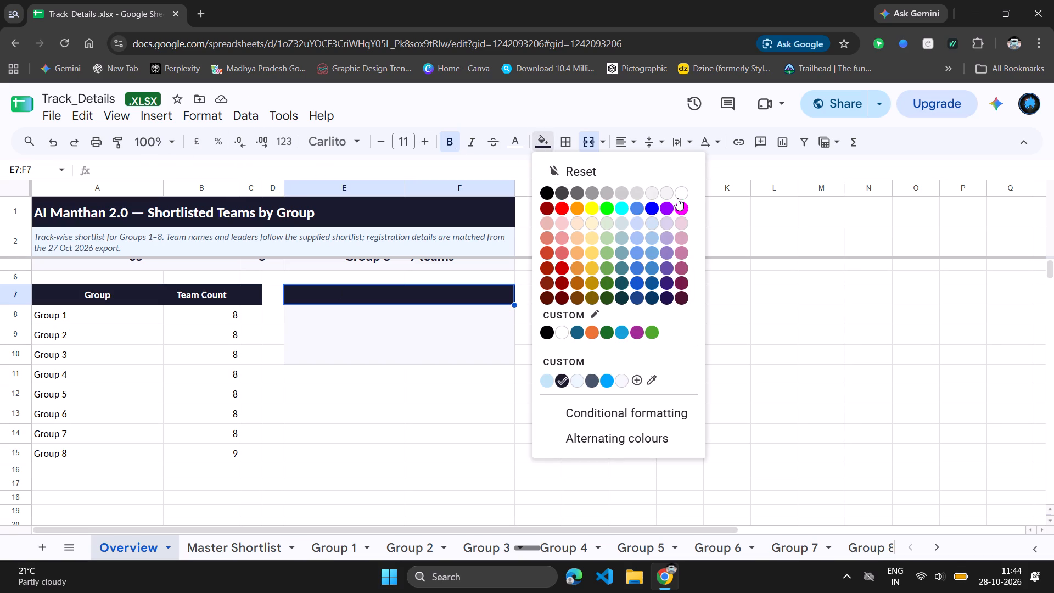
pyautogui.click(568, 175)
pyautogui.click(577, 302)
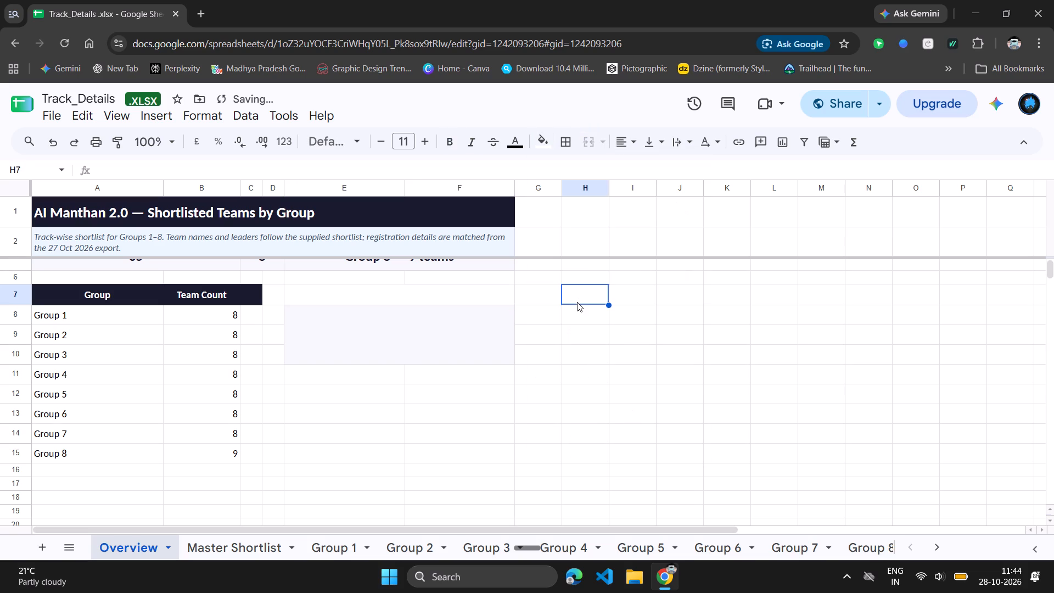
# Unmerge the emptied notes cells E8:F10 and the former heading cells E7:F7.
pyautogui.click(409, 334)
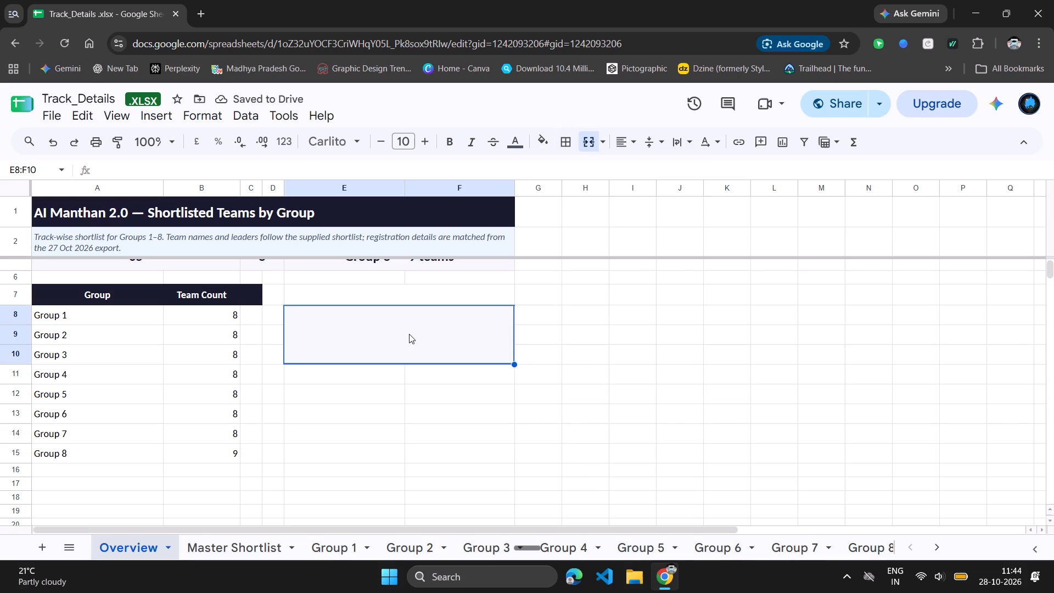
pyautogui.click(602, 141)
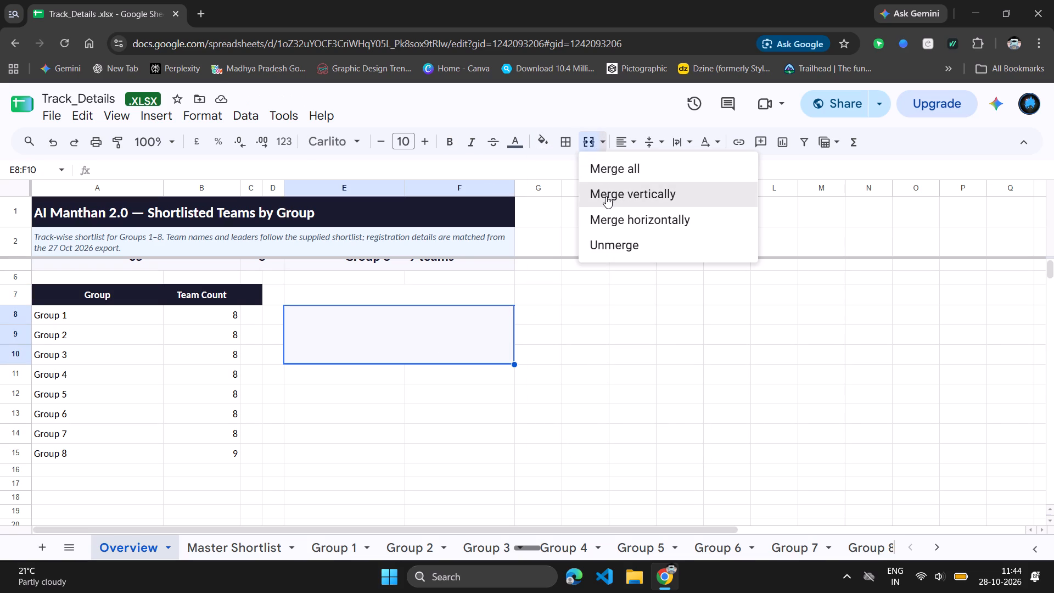
pyautogui.click(612, 245)
pyautogui.click(481, 296)
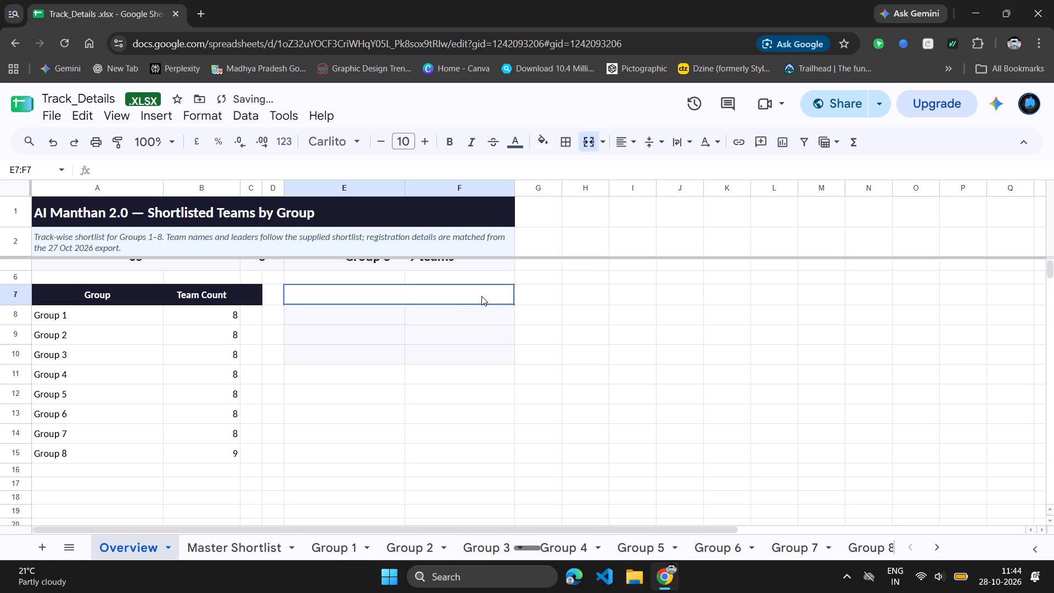
pyautogui.click(598, 144)
pyautogui.click(615, 239)
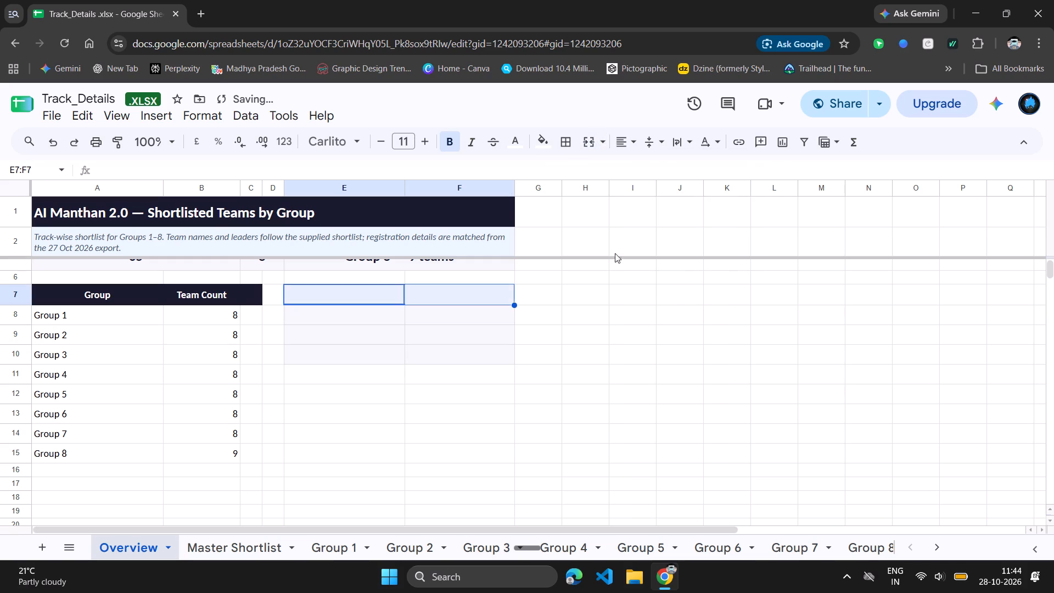
pyautogui.click(601, 332)
pyautogui.click(387, 460)
# Examine the team shortlist table on the Group 1 sheet.
pyautogui.scroll(-1, 387, 460)
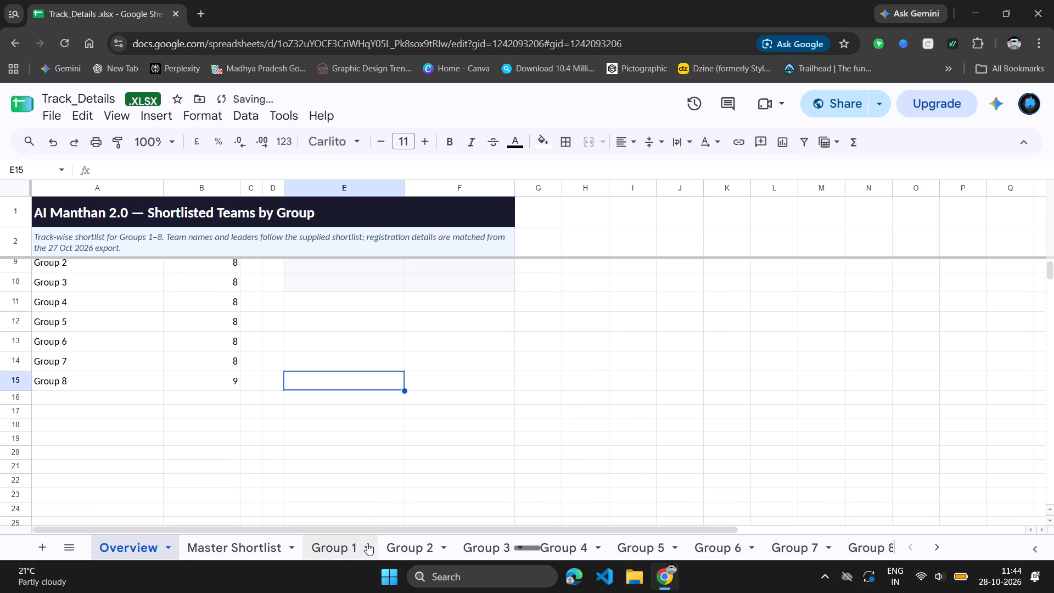
pyautogui.click(334, 552)
pyautogui.scroll(1, 412, 406)
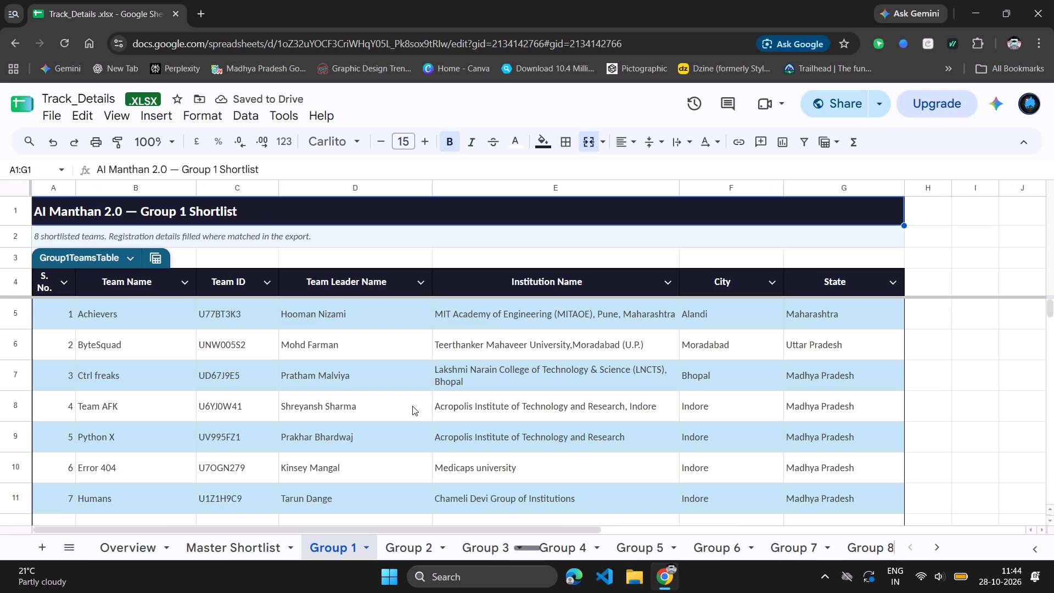
pyautogui.scroll(4, 412, 406)
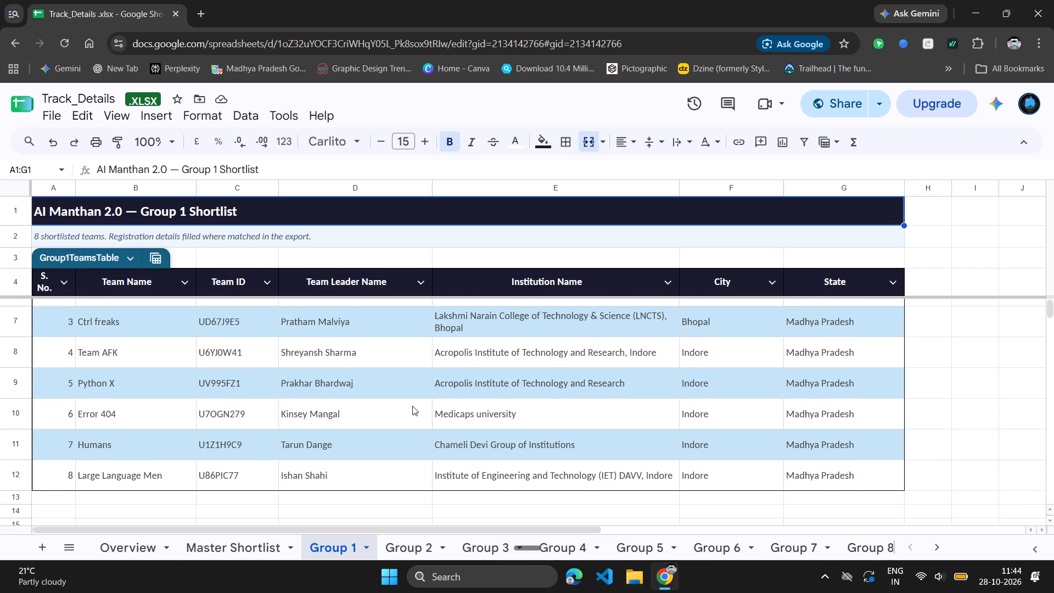
pyautogui.scroll(2, 412, 406)
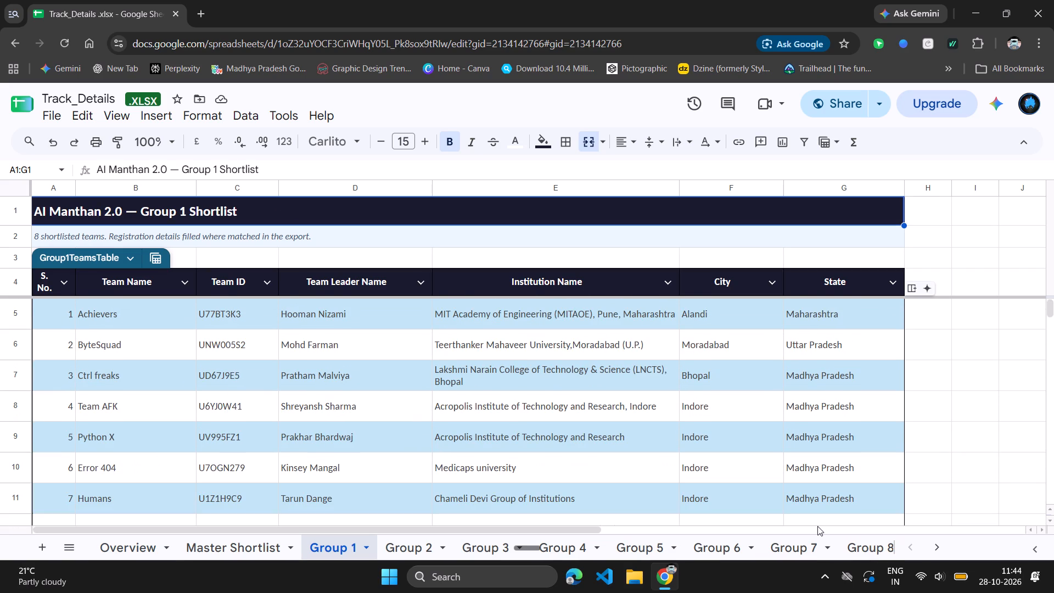
pyautogui.hscroll(-1, 817, 561)
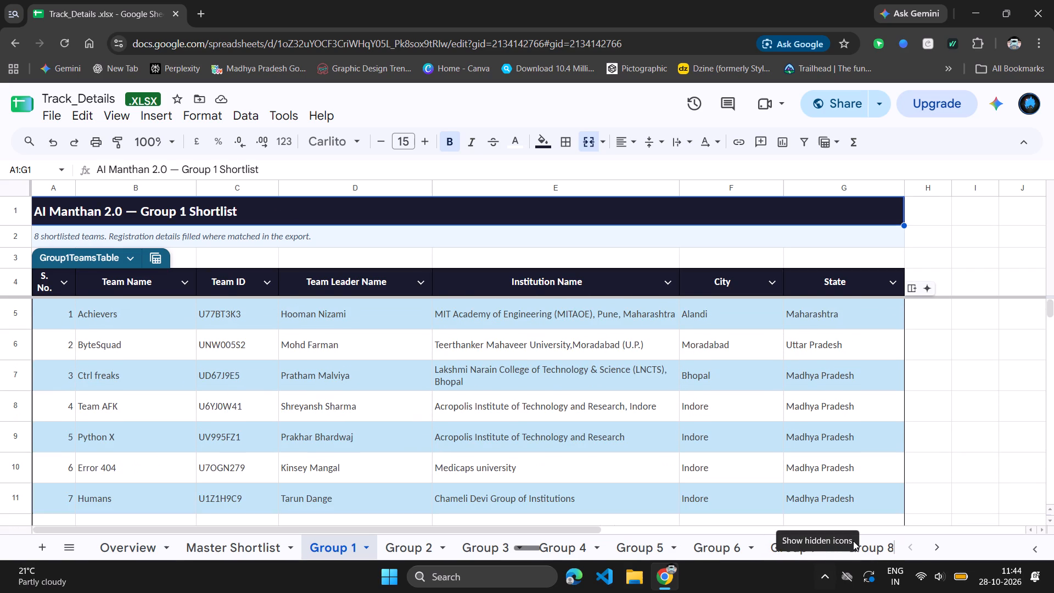
pyautogui.hscroll(-1, 853, 541)
pyautogui.click(968, 493)
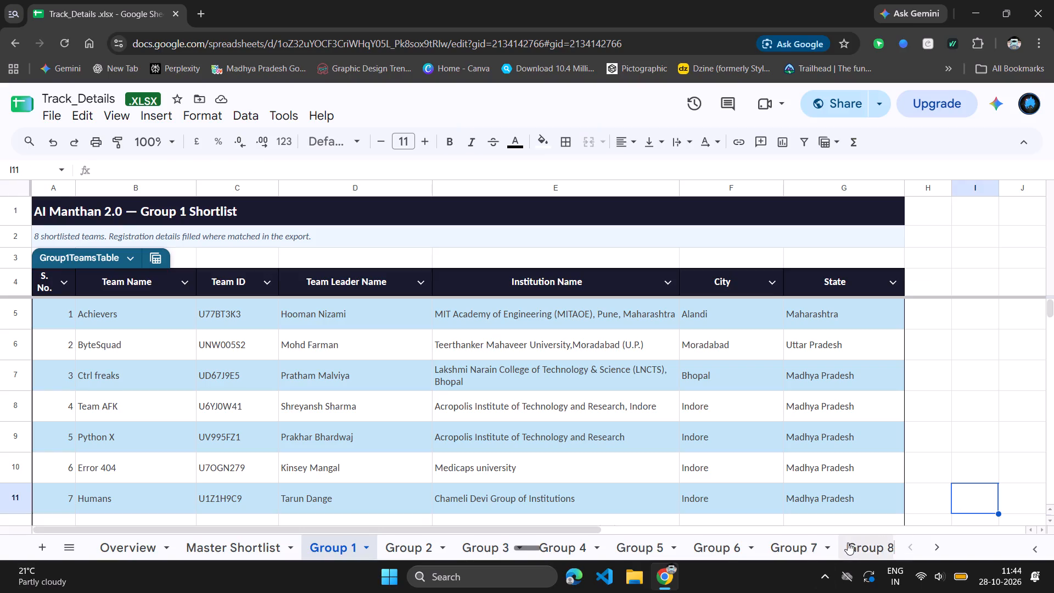
# Open the Data Checks sheet and examine its columns across to Review Notes.
pyautogui.hscroll(-2, 848, 542)
pyautogui.click(848, 542)
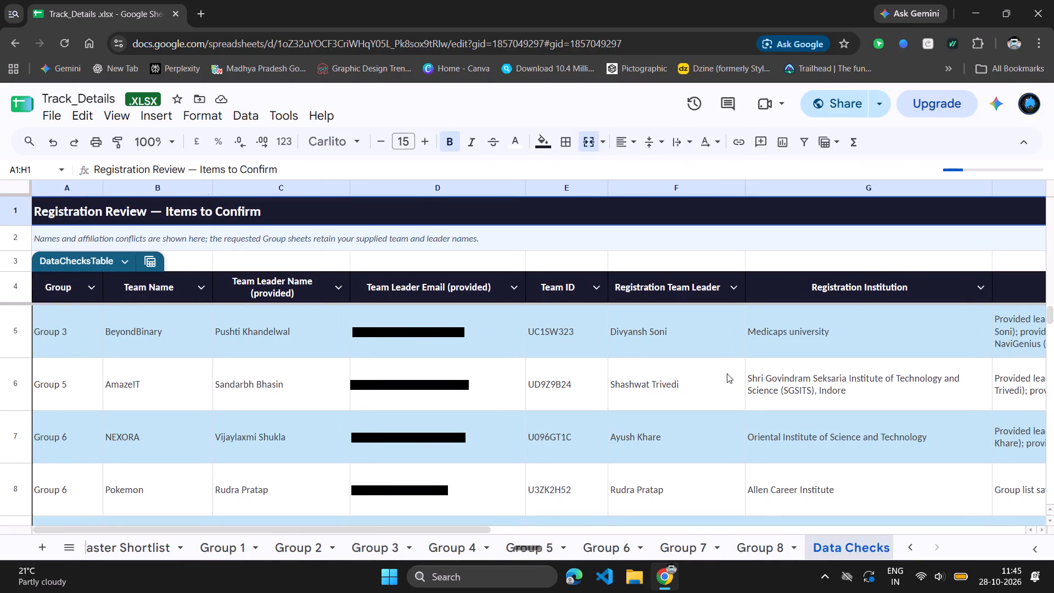
pyautogui.hscroll(-2, 727, 373)
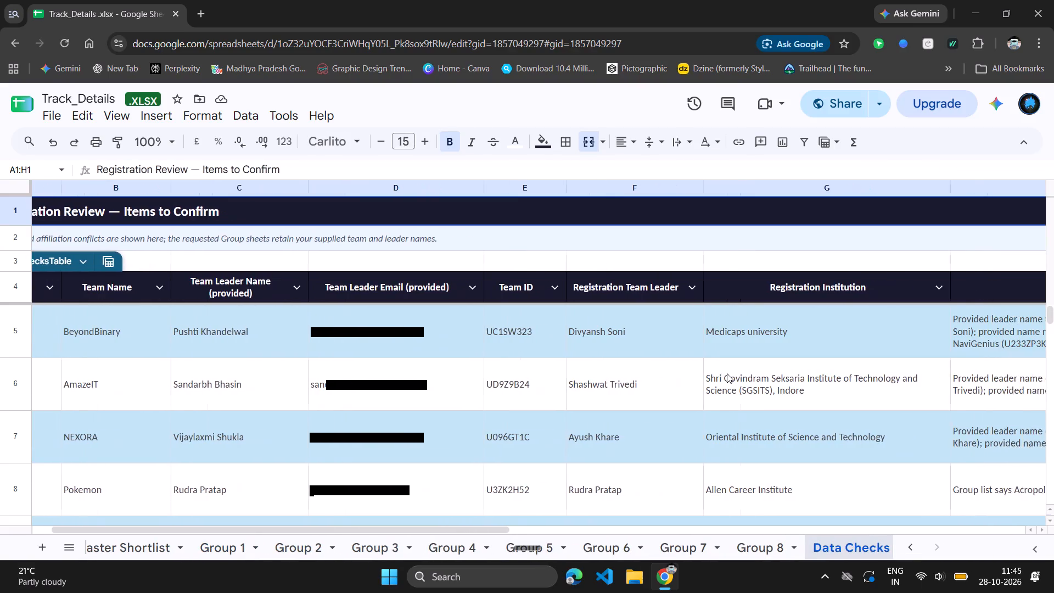
pyautogui.hscroll(-3, 727, 373)
pyautogui.hscroll(1, 727, 373)
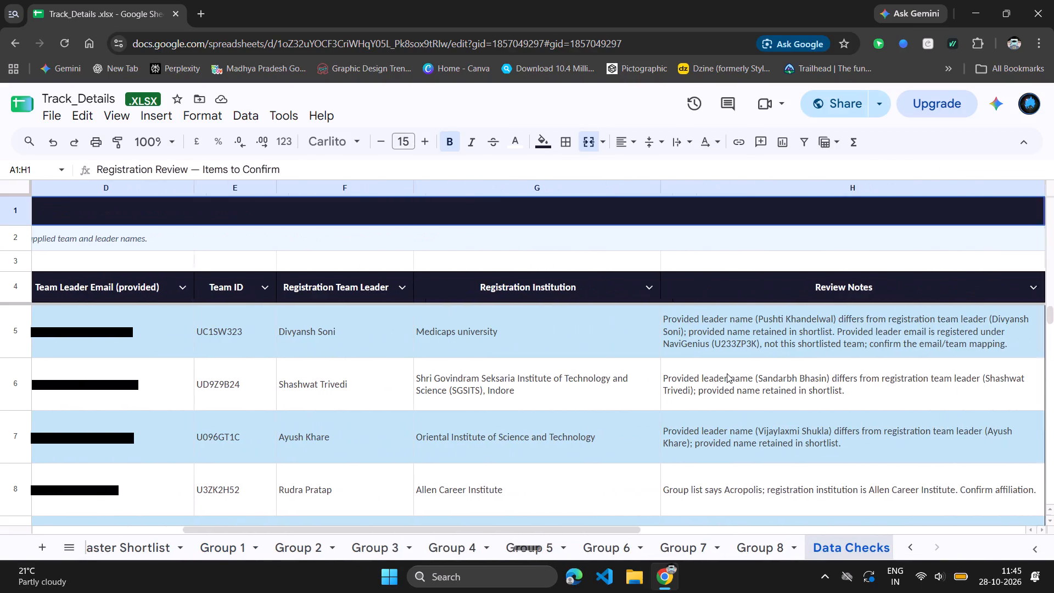
# Examine the registration details and Review Notes columns of the flagged teams on the Data Checks sheet.
pyautogui.hscroll(2, 727, 373)
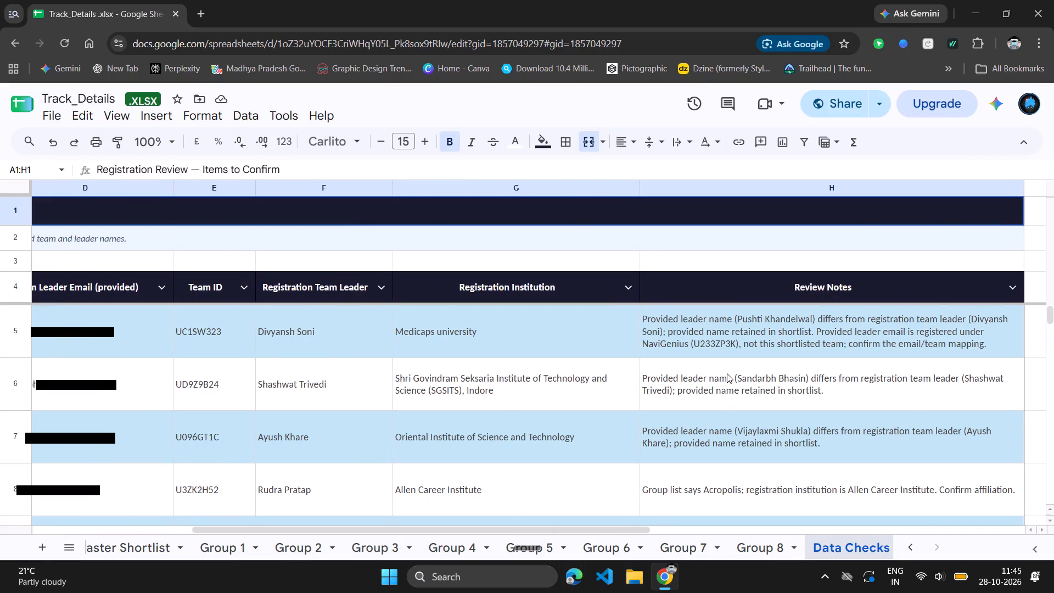
pyautogui.hscroll(1, 727, 373)
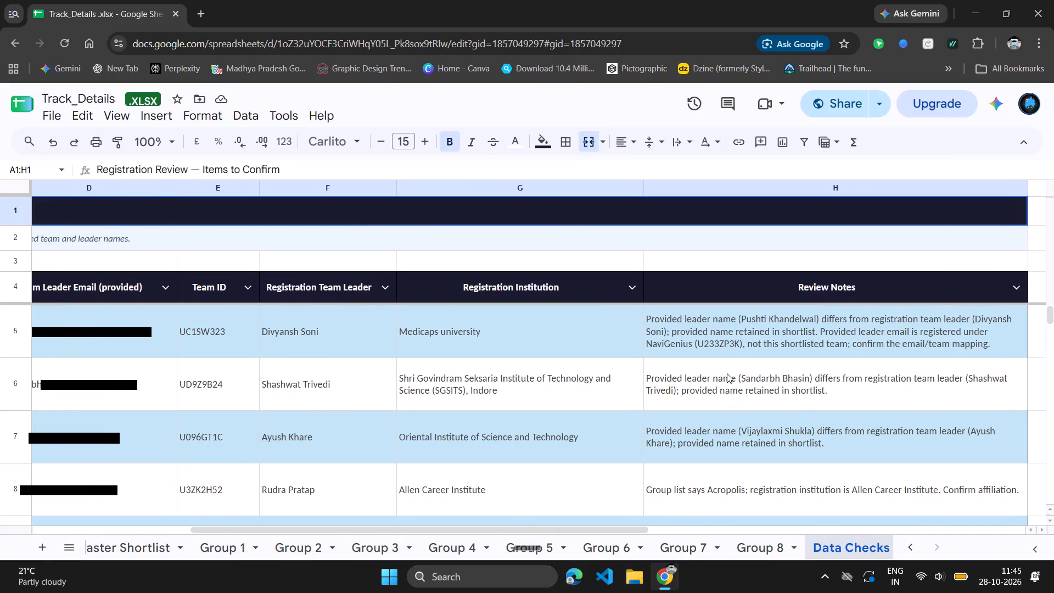
pyautogui.hscroll(4, 727, 373)
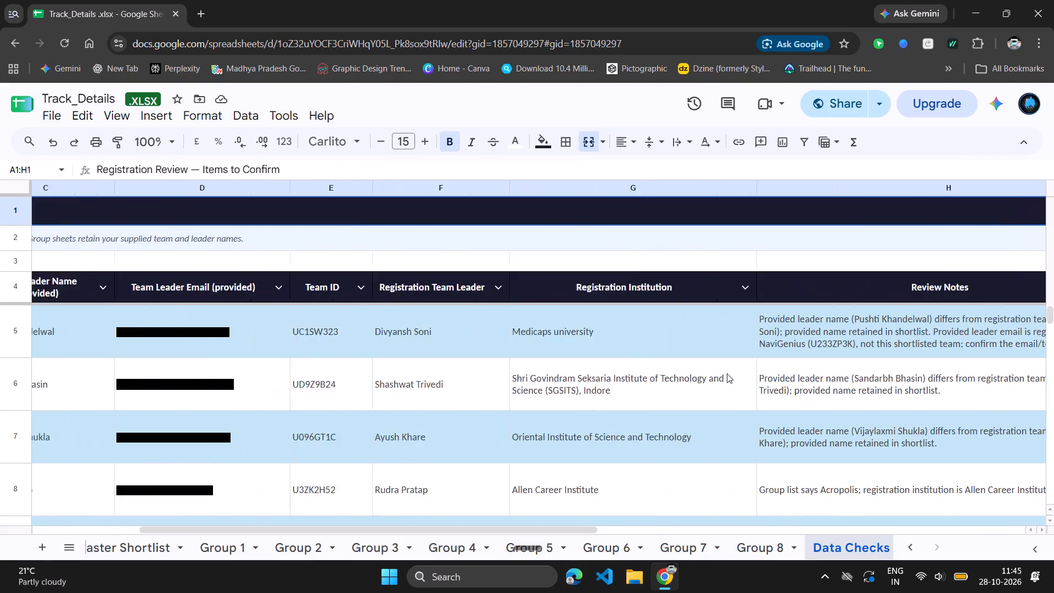
pyautogui.hscroll(4, 727, 373)
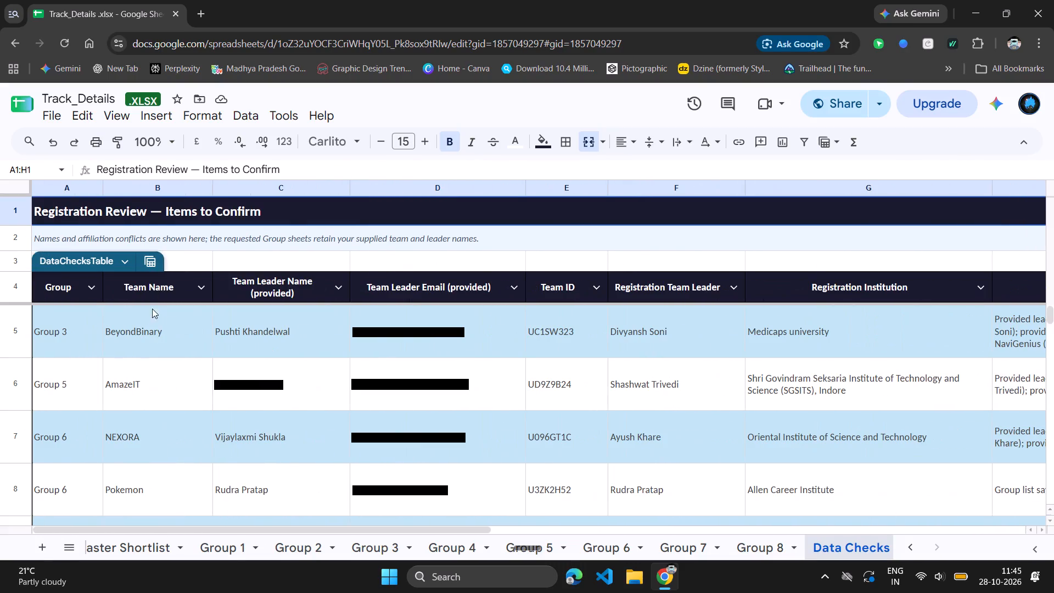
# Copy the team name BeyondBinary from cell B5 of the Data Checks sheet.
pyautogui.click(145, 316)
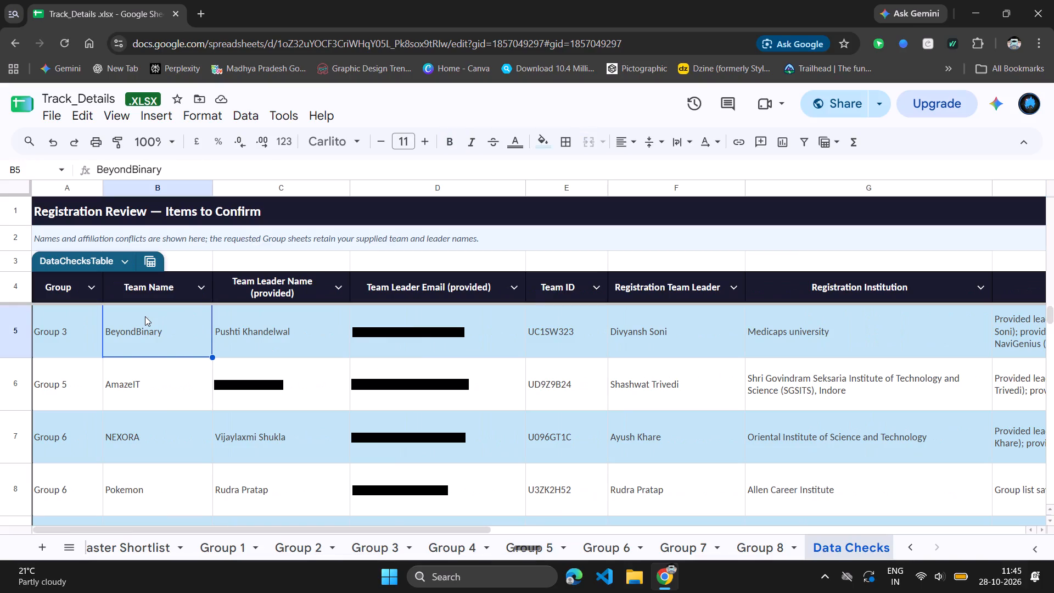
pyautogui.hotkey('ctrl', 'c')
# Open the Unstop website in a new browser tab alongside the Track_Details spreadsheet.
pyautogui.click(200, 10)
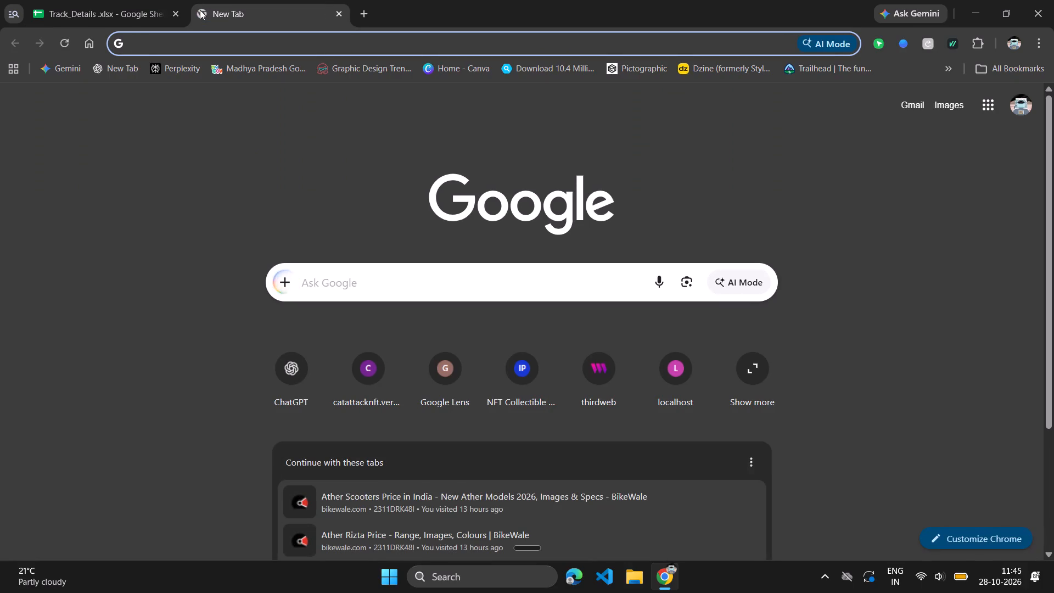
pyautogui.write('un')
pyautogui.press('Return')
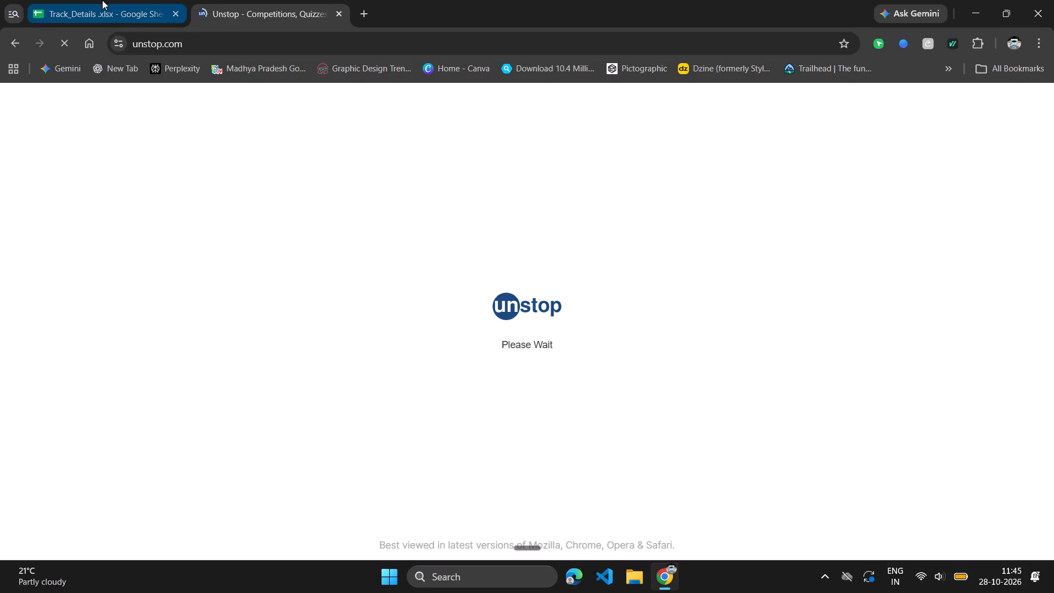
pyautogui.click(102, 0)
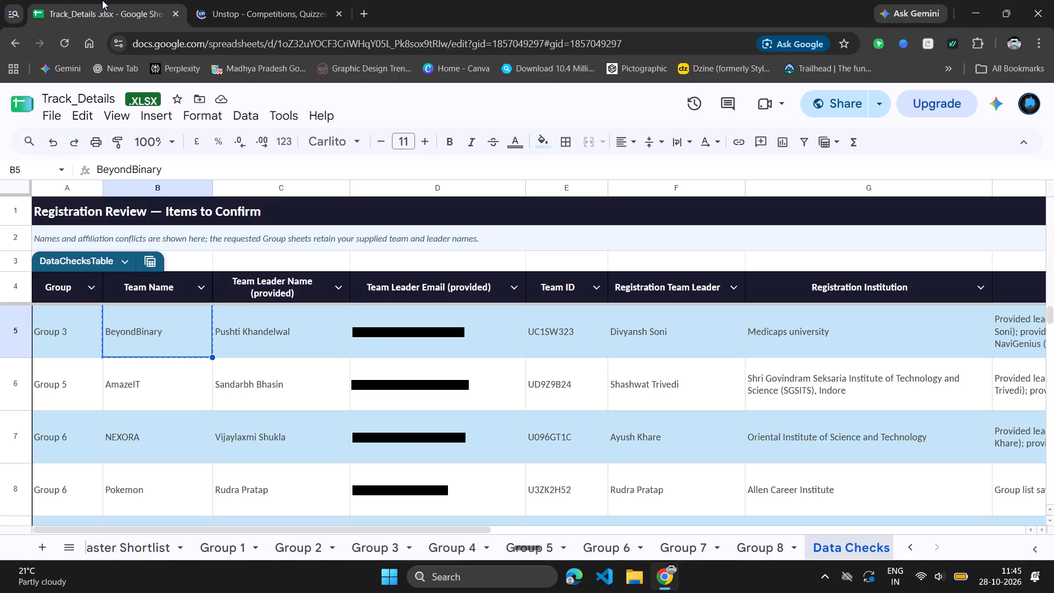
pyautogui.click(195, 0)
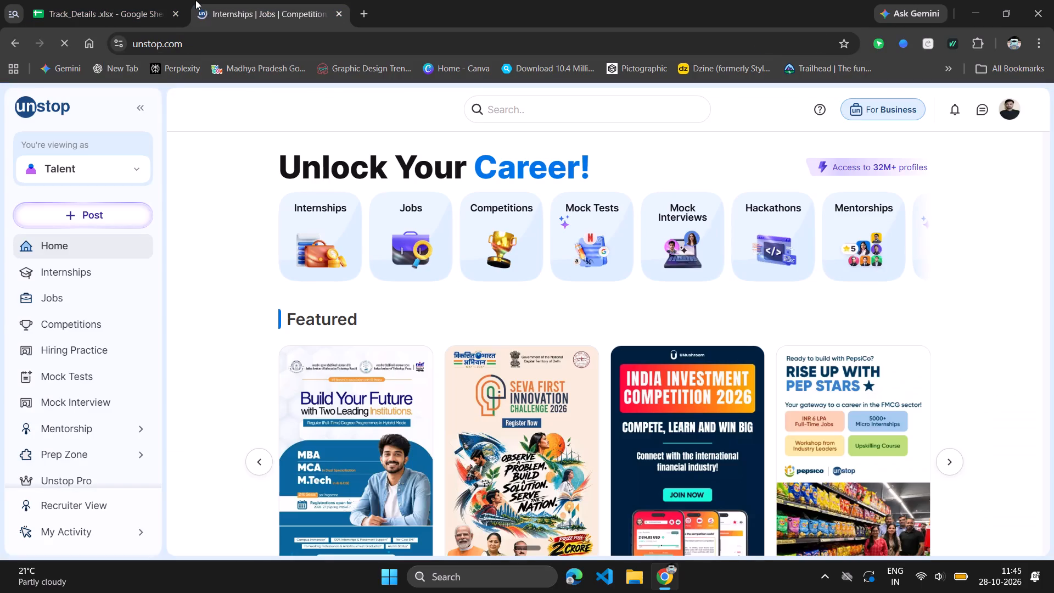
# Switch Unstop to the Organizer view and open the All Registrations list of the AI-Manthan 2.0 hackathon.
pyautogui.scroll(-1, 135, 421)
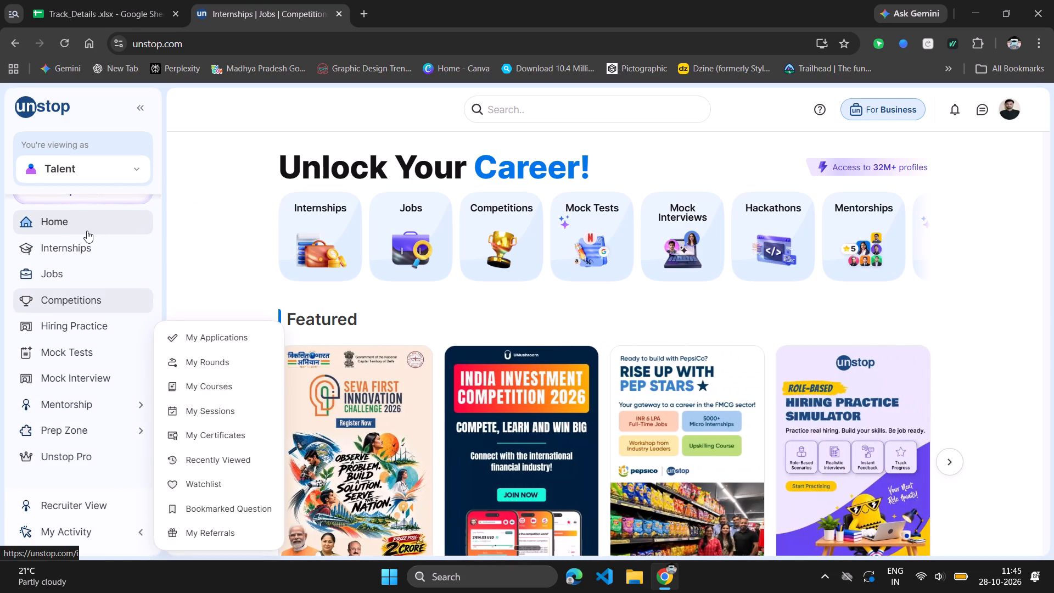
pyautogui.click(113, 169)
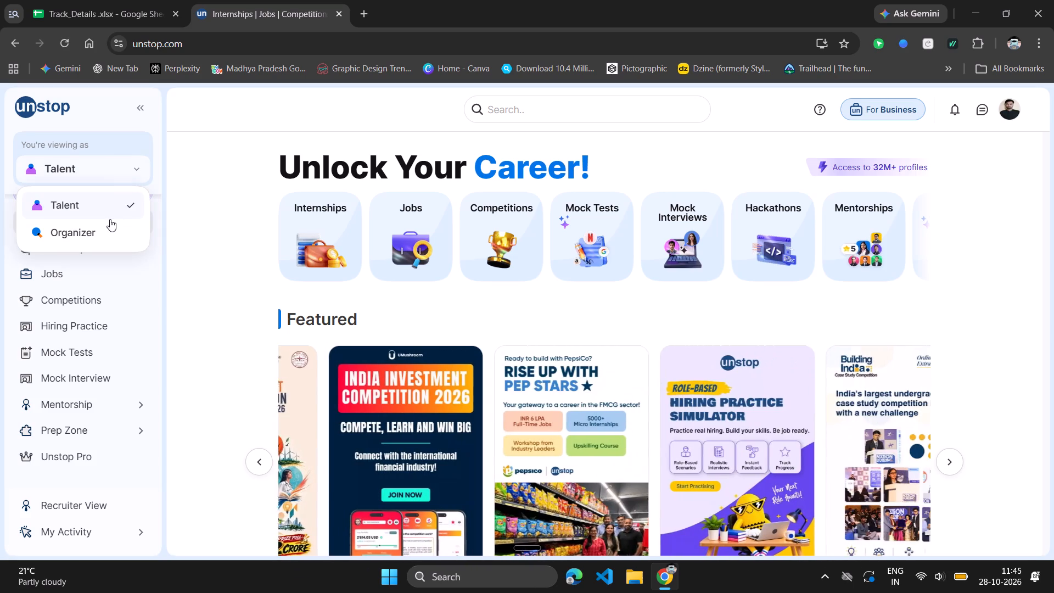
pyautogui.click(108, 228)
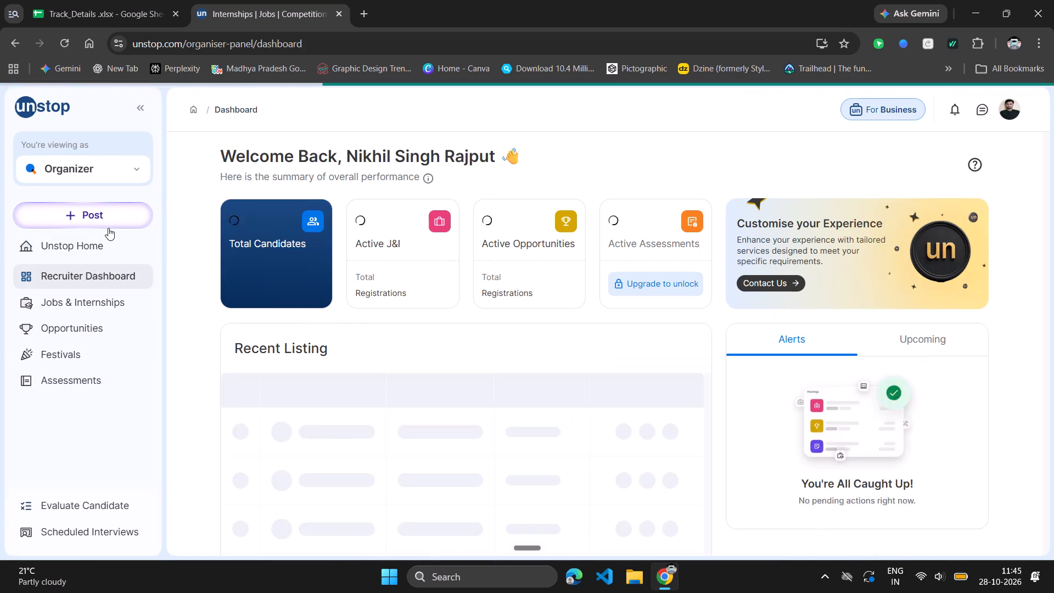
pyautogui.click(327, 413)
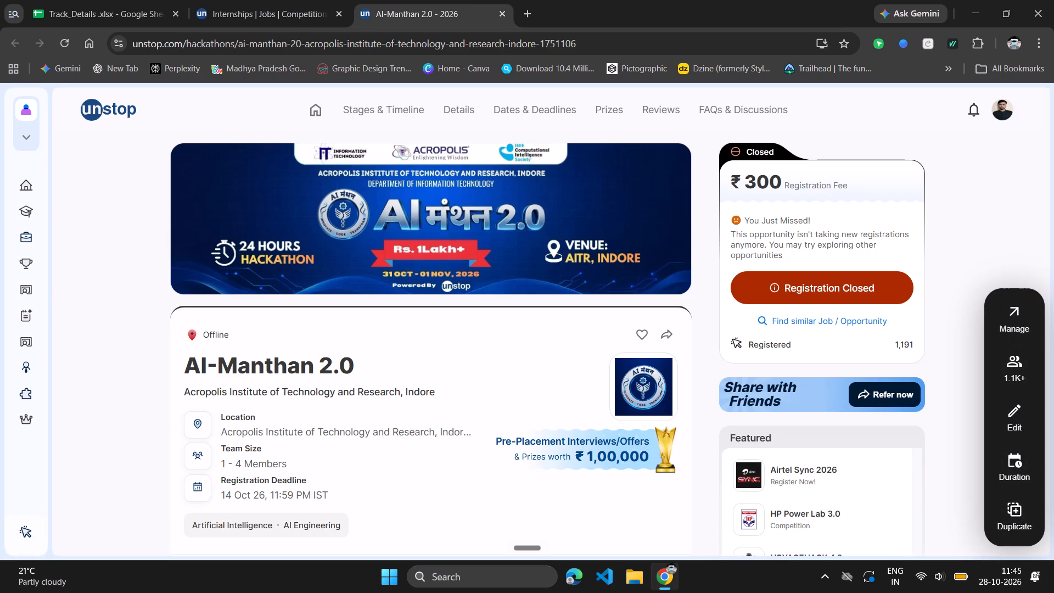
pyautogui.click(1012, 384)
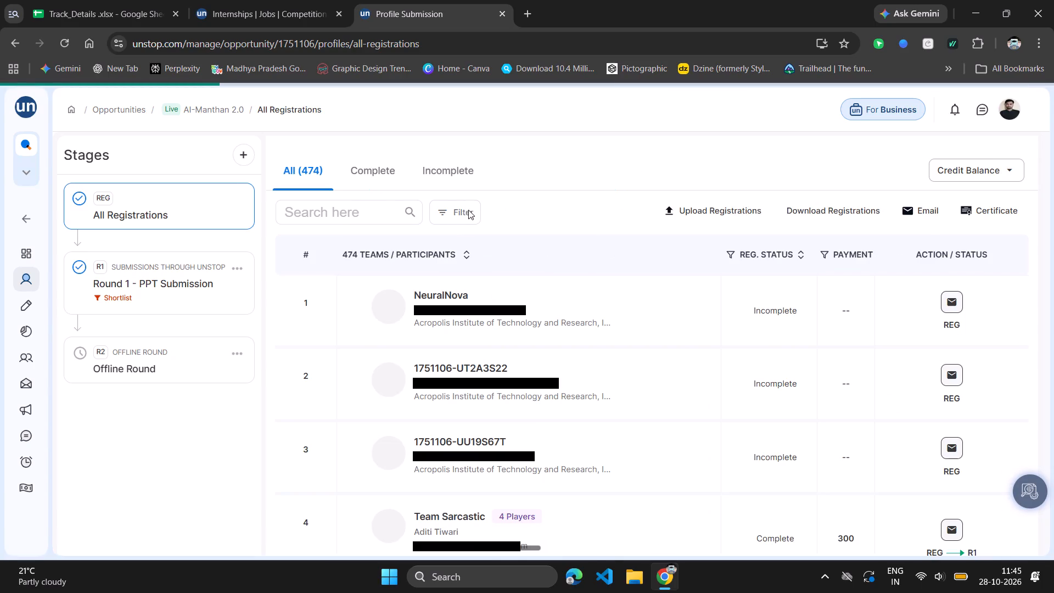
# Search the registrations for the copied team name, spaced as "Beyond Binary", and open the Medicaps university team's entry.
pyautogui.click(339, 206)
pyautogui.hotkey('ctrl', 'v')
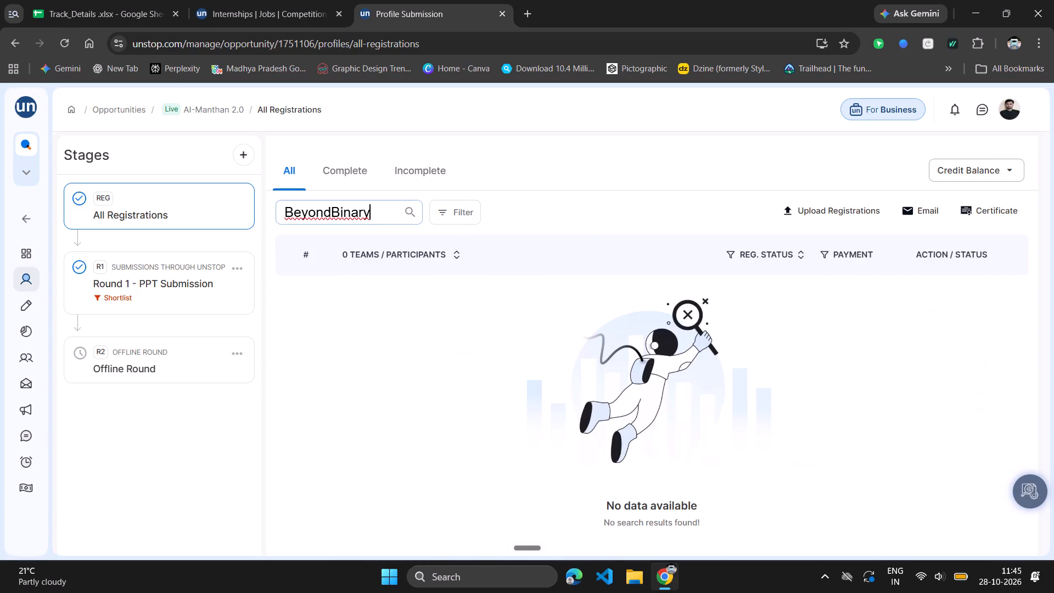
pyautogui.click(330, 215)
pyautogui.press('space')
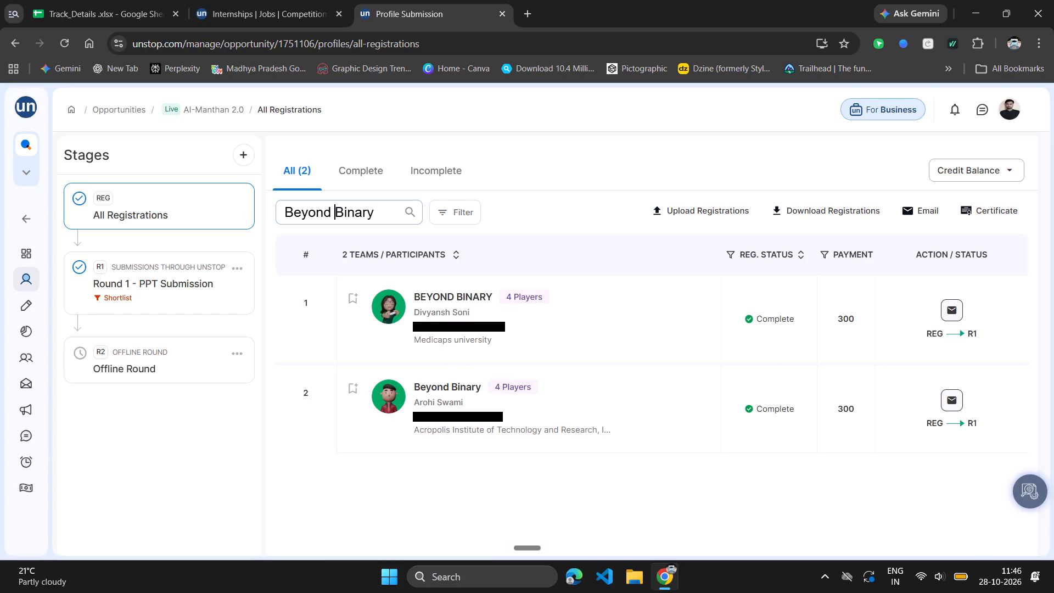
pyautogui.click(455, 295)
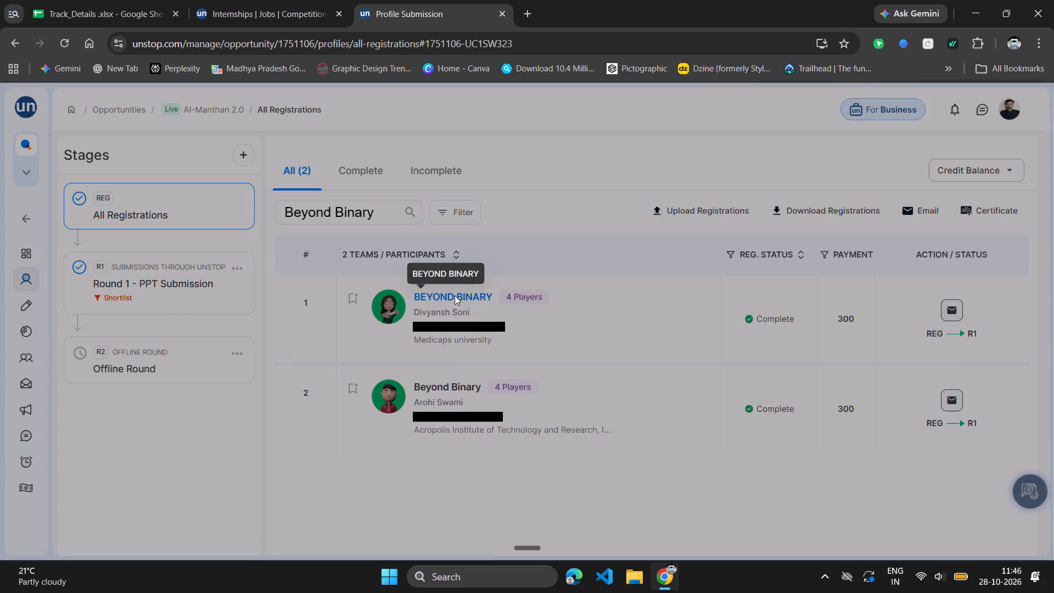
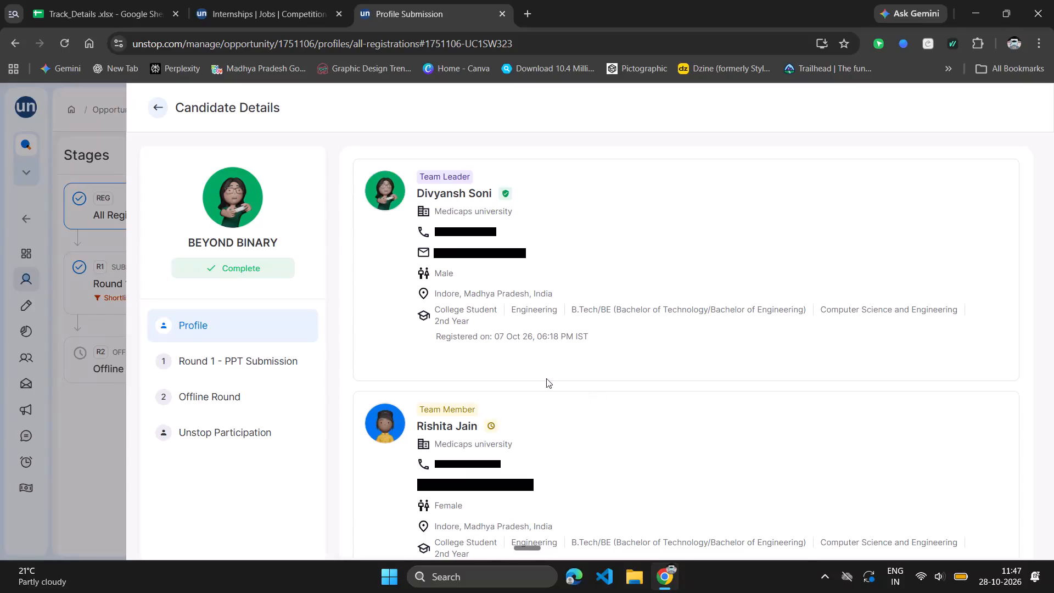
# Review the member profiles of the Medicaps university BEYOND BINARY team and compare them with the BeyondBinary row of Data Checks.
pyautogui.scroll(-5, 546, 378)
pyautogui.hscroll(1, 546, 378)
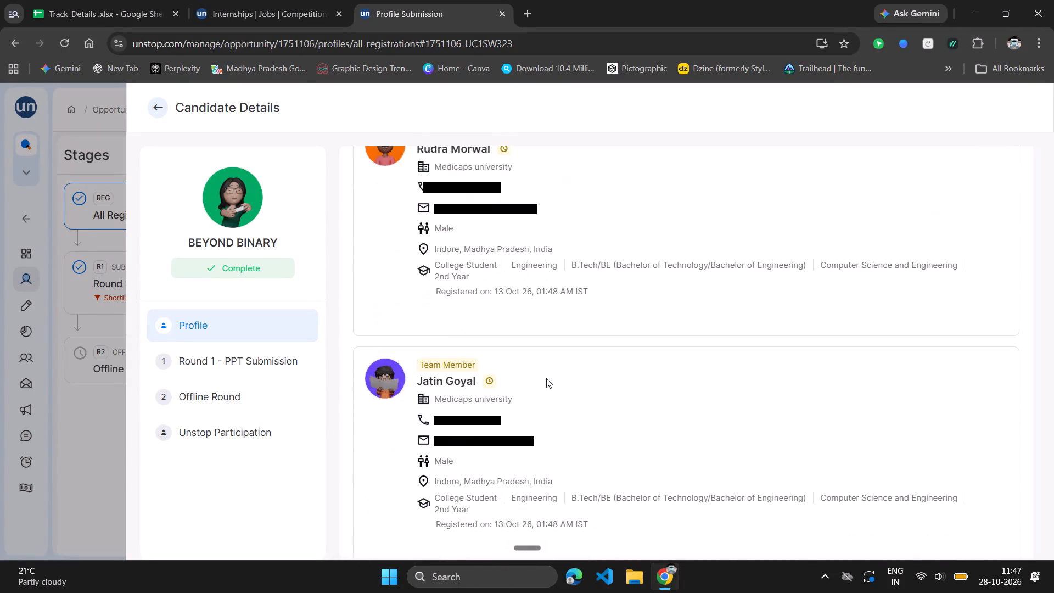
pyautogui.hscroll(1, 546, 378)
pyautogui.scroll(1, 546, 378)
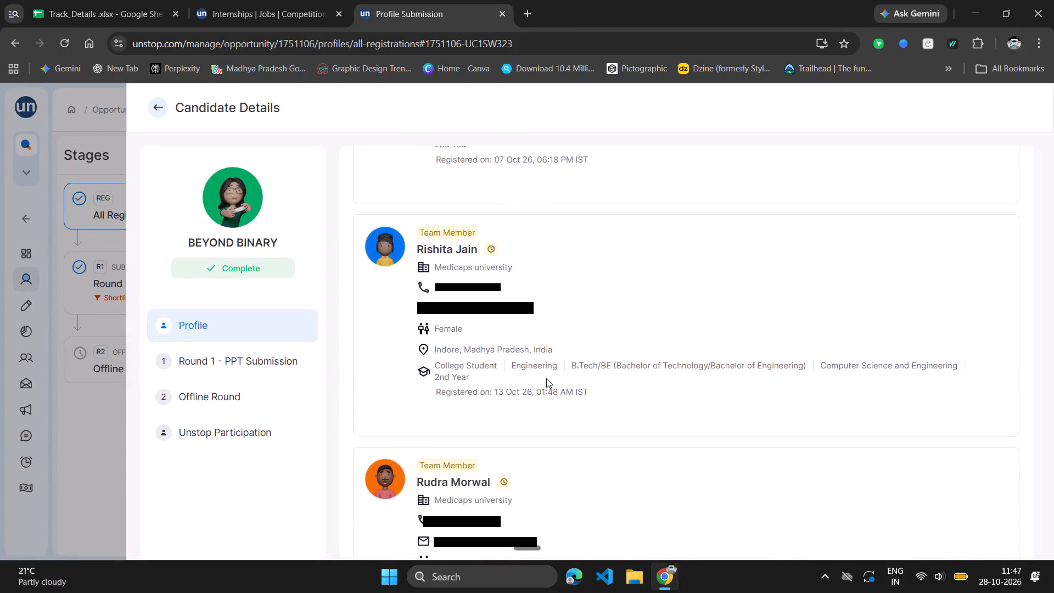
pyautogui.scroll(4, 546, 378)
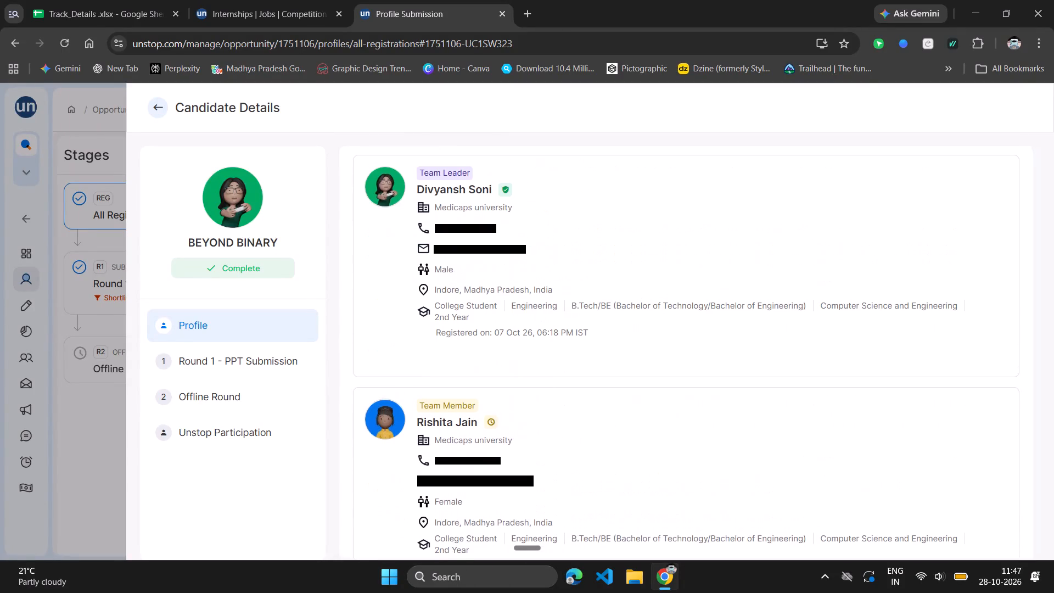
pyautogui.click(104, 0)
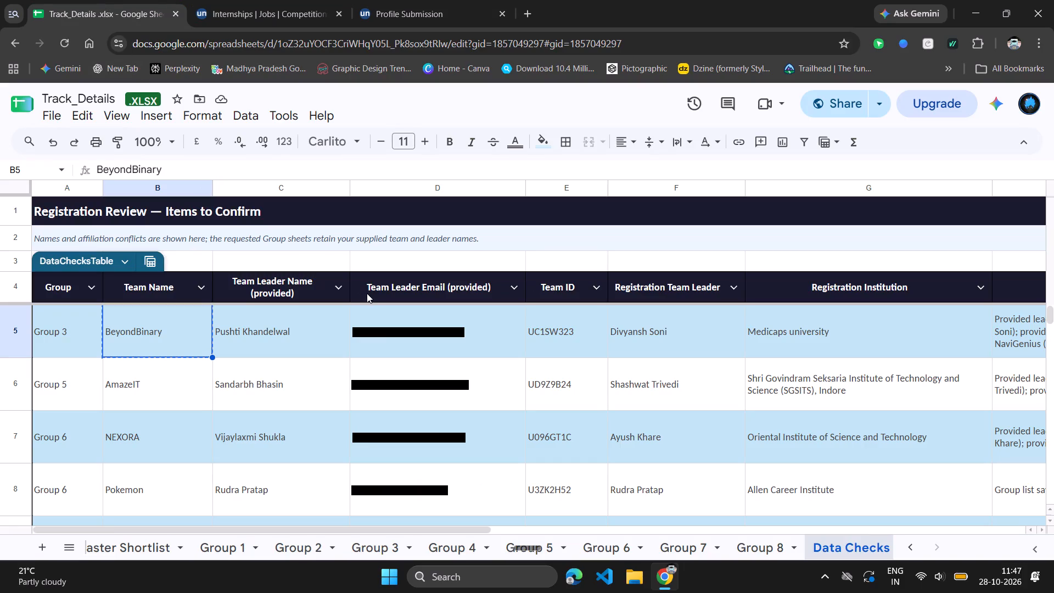
pyautogui.click(374, 2)
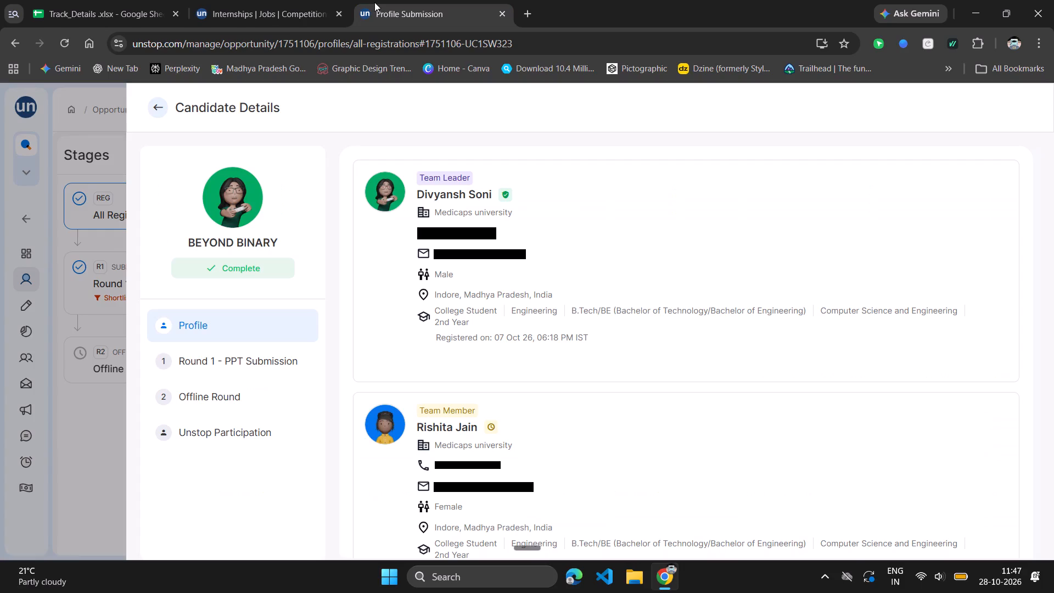
pyautogui.scroll(-7, 421, 255)
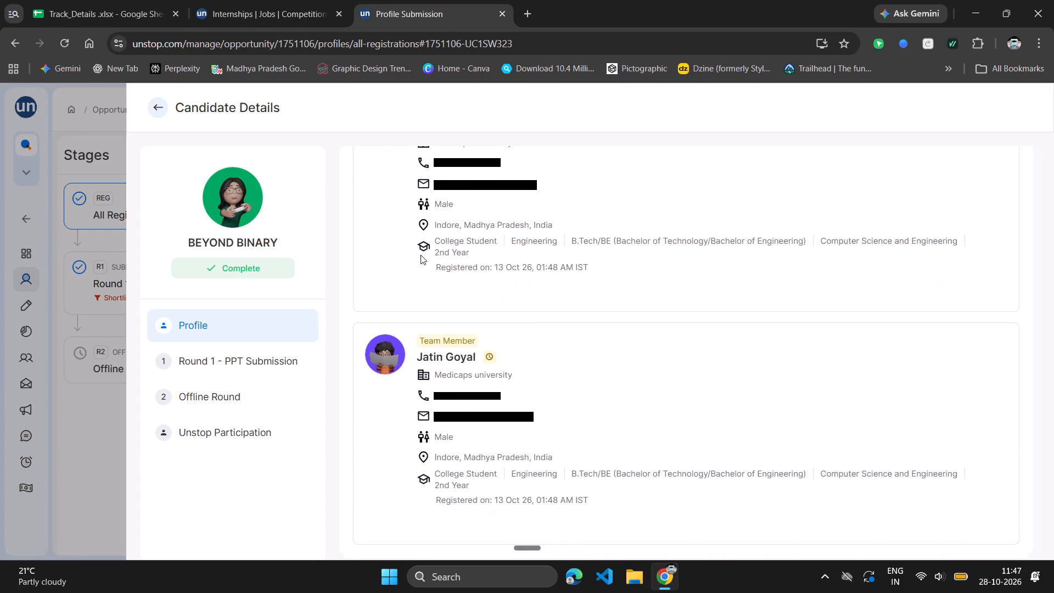
pyautogui.scroll(-1, 421, 255)
pyautogui.scroll(6, 421, 255)
pyautogui.scroll(1, 587, 347)
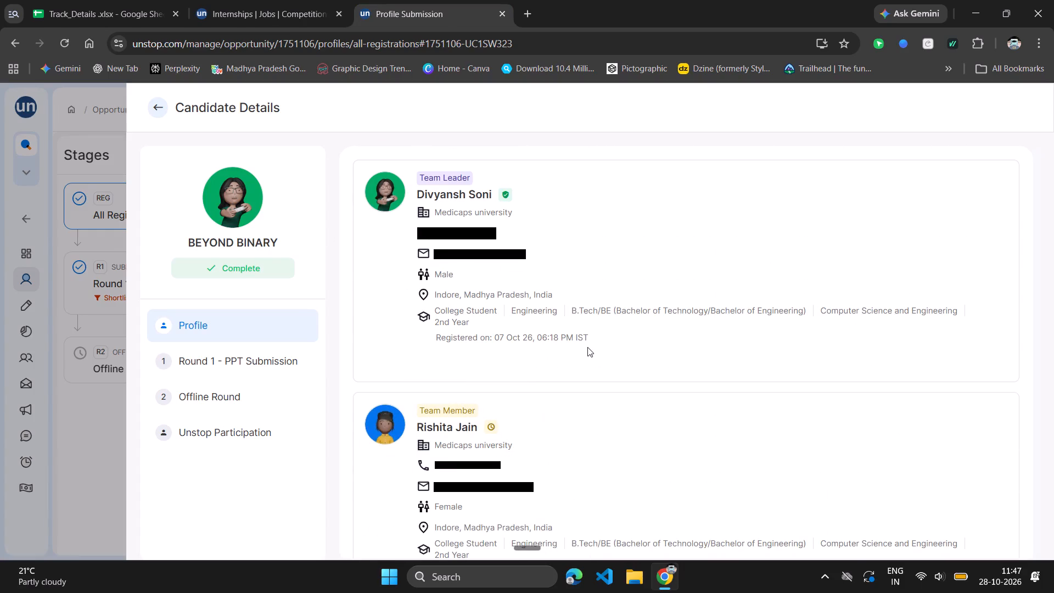
# Open the Acropolis Institute team's Beyond Binary entry from the registrations and review its member profiles.
pyautogui.click(163, 111)
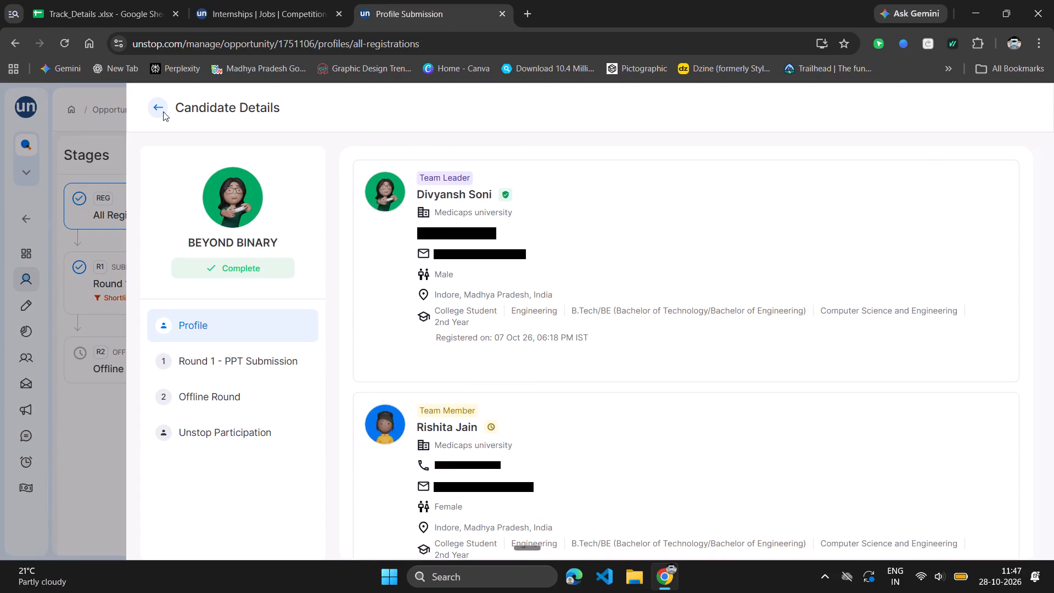
pyautogui.click(438, 385)
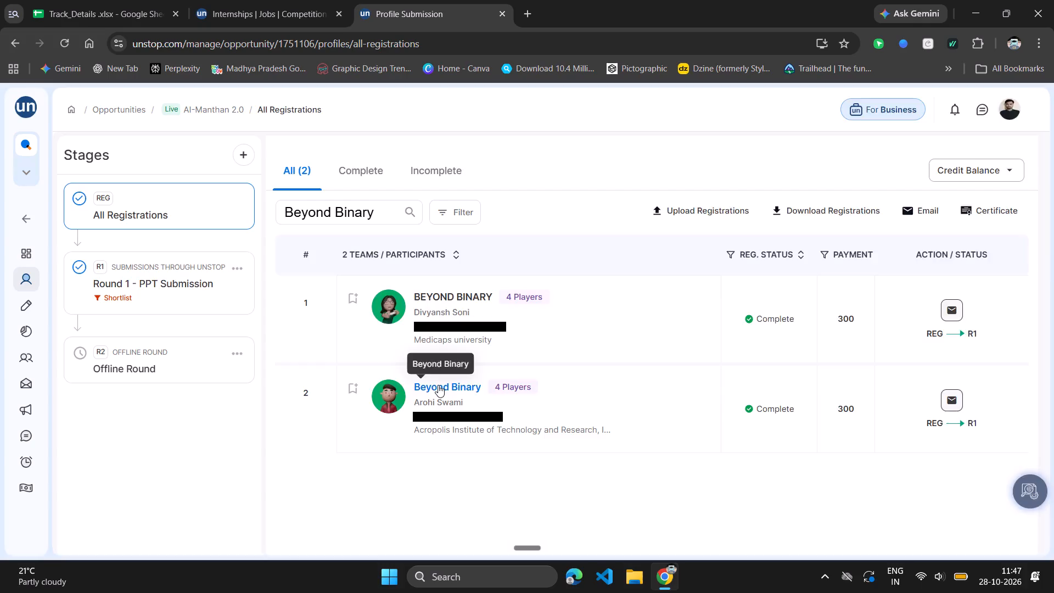
pyautogui.scroll(-2, 511, 383)
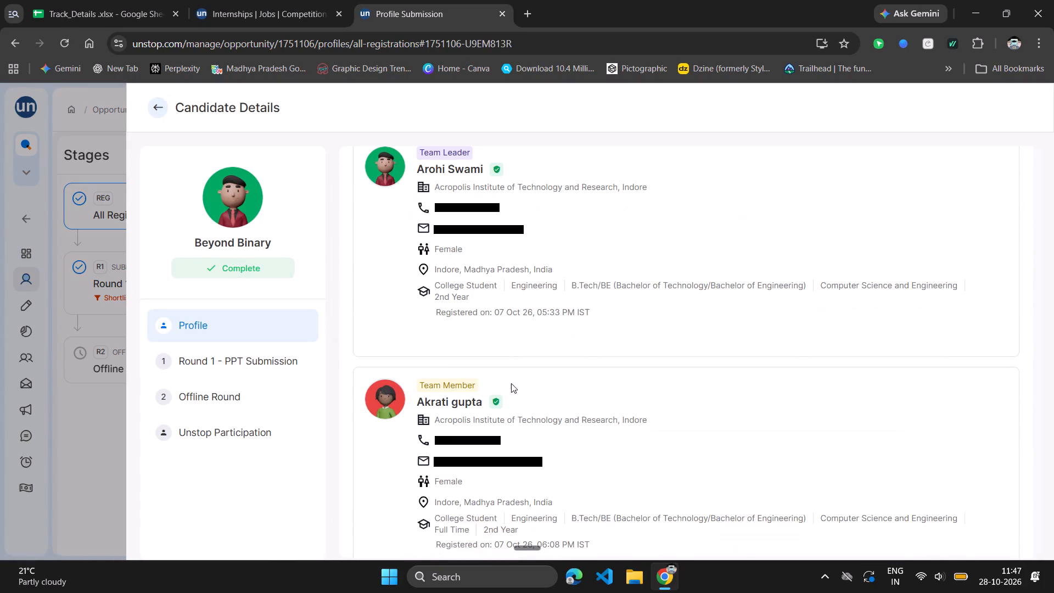
pyautogui.scroll(-7, 511, 383)
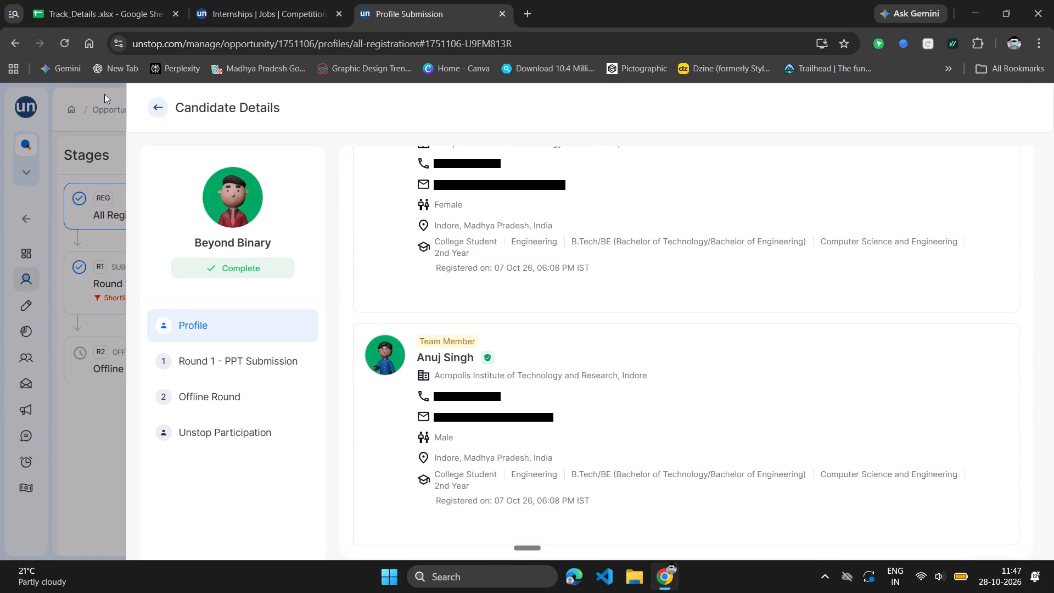
# Copy the provided team leader name from cell C5 of Data Checks and search the Unstop registrations for it.
pyautogui.click(63, 0)
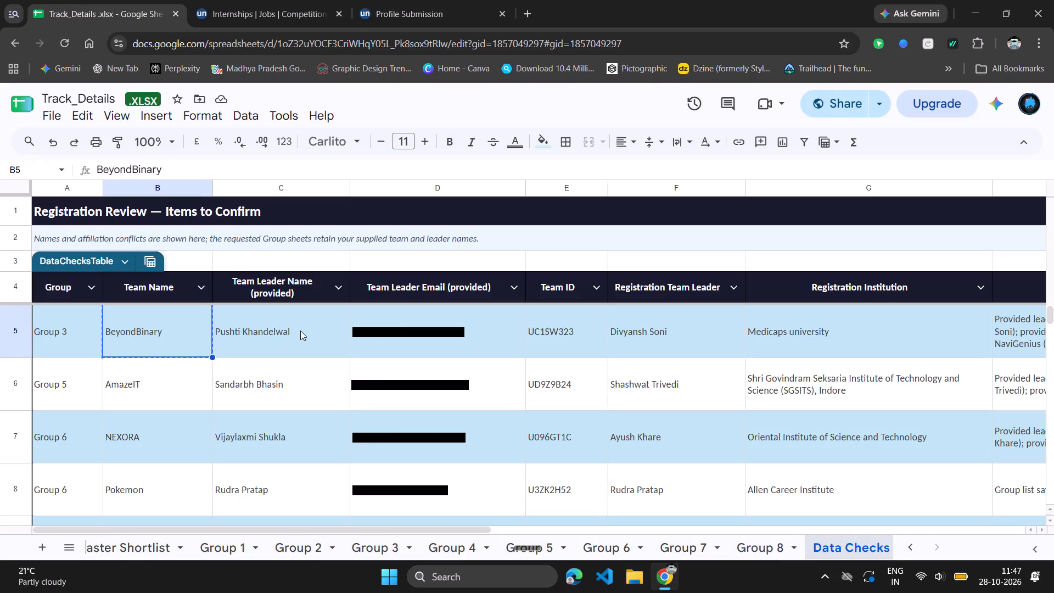
pyautogui.click(300, 331)
pyautogui.hotkey('ctrl', 'c')
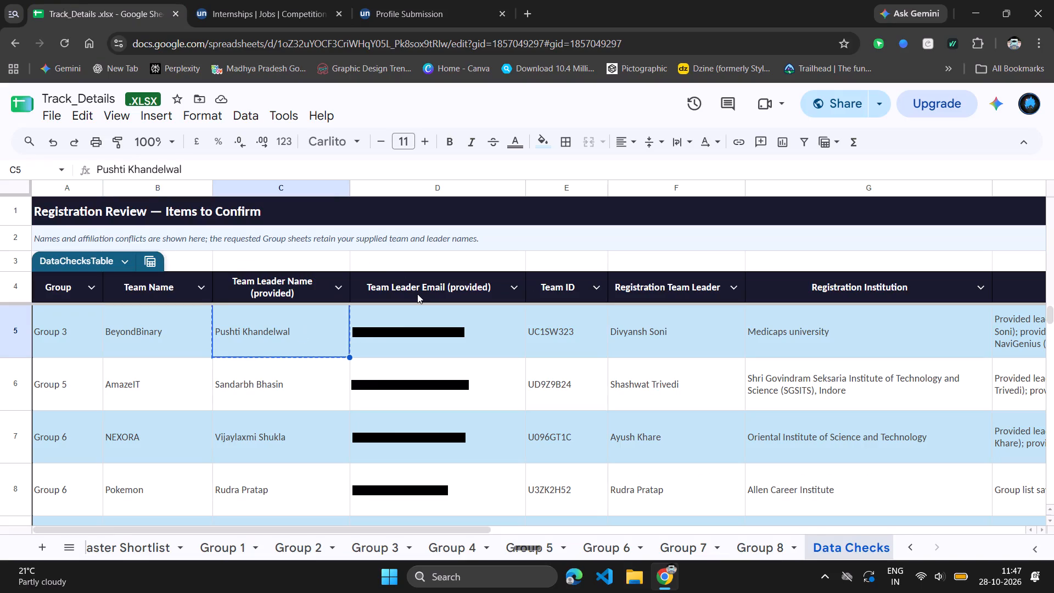
pyautogui.click(439, 0)
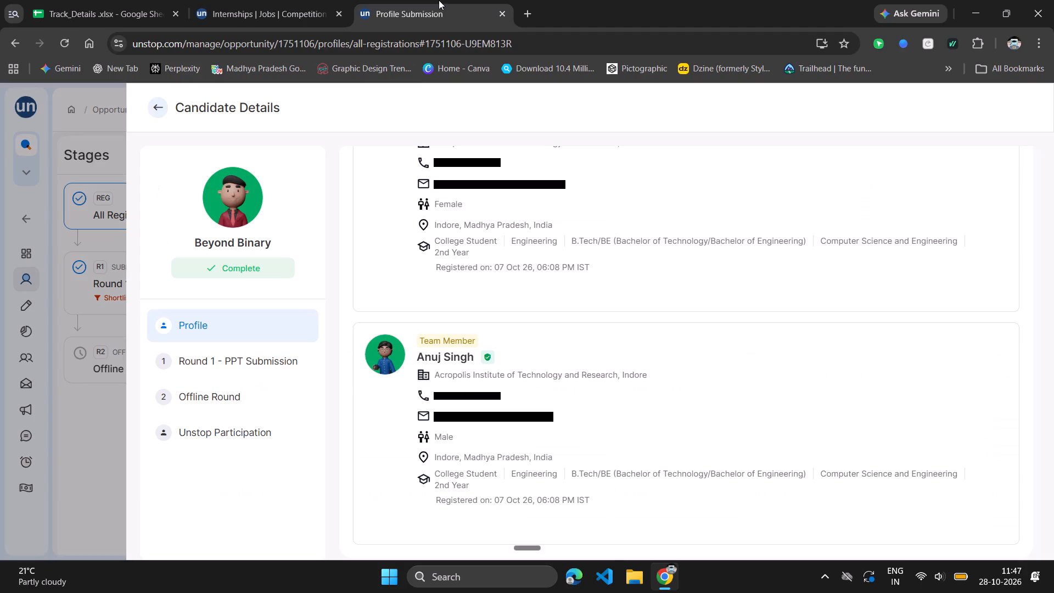
pyautogui.click(161, 109)
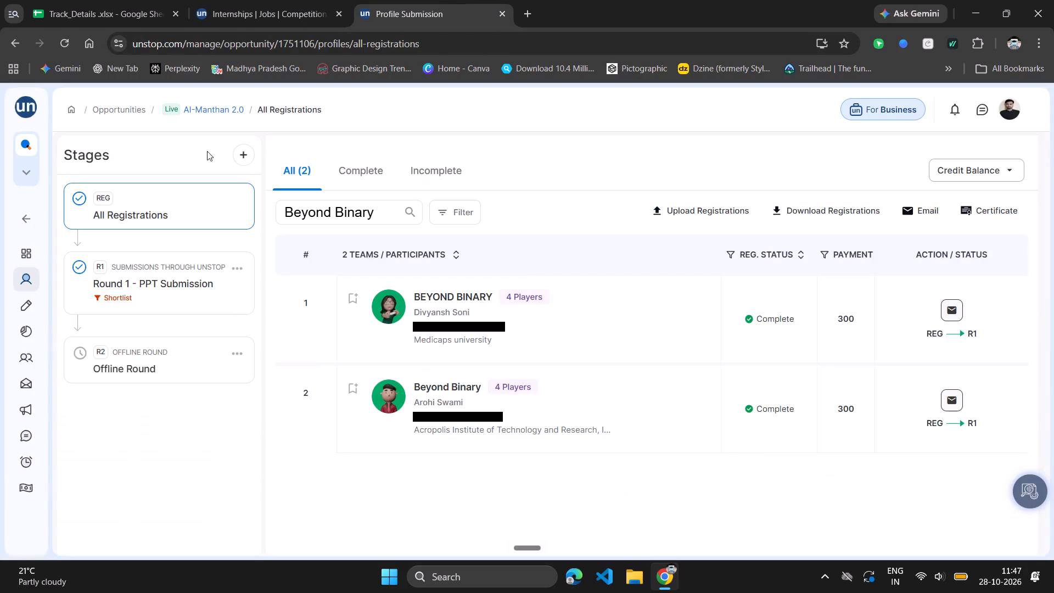
pyautogui.doubleClick(339, 217)
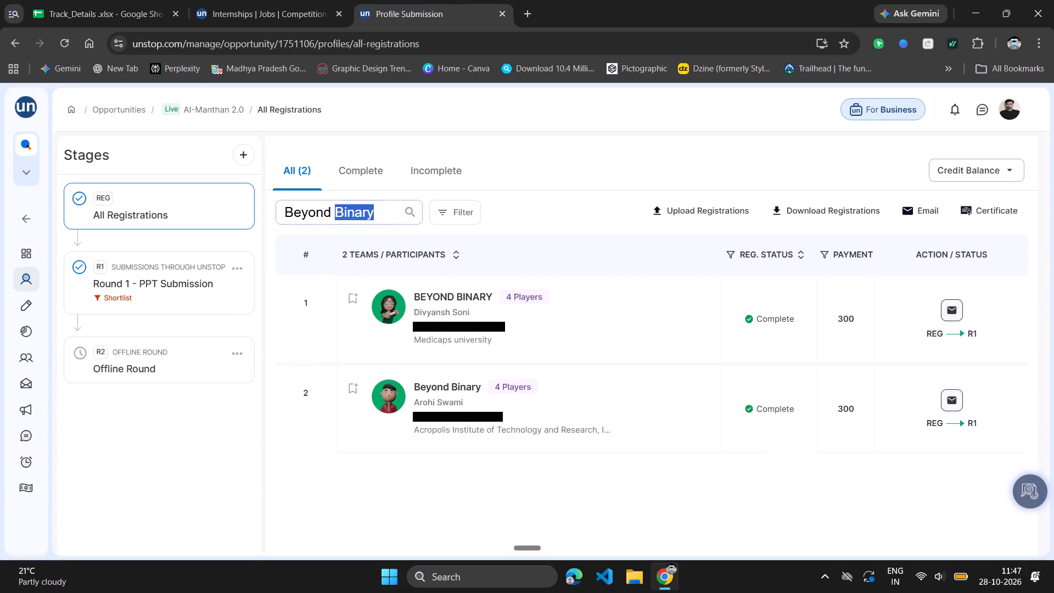
pyautogui.hotkey('ctrl', 'a')
pyautogui.hotkey('ctrl', 'v')
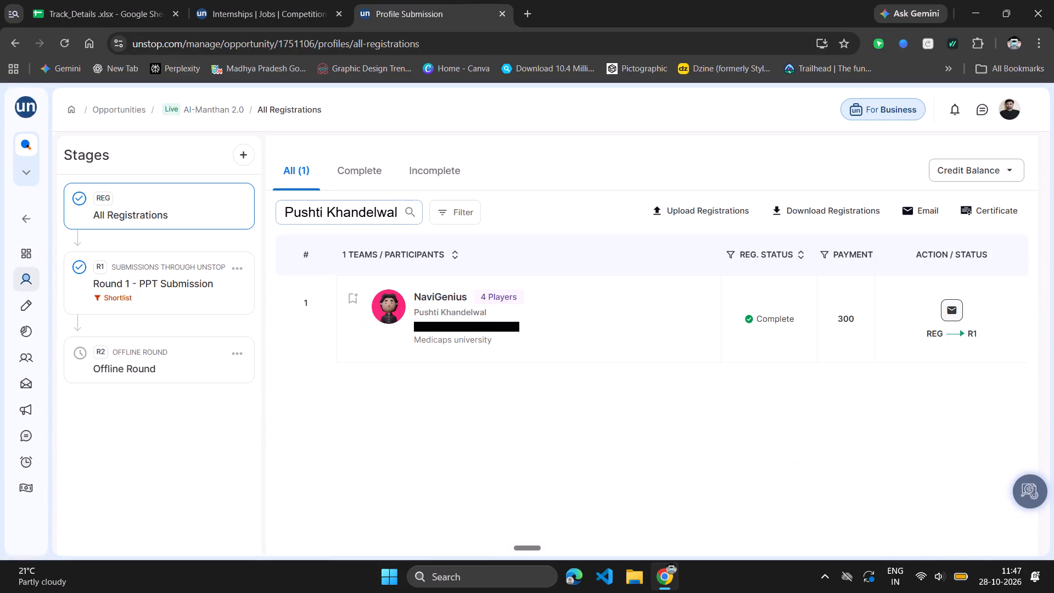
# Open the NaviGenius team's registration entry and review the profiles of its leader and members.
pyautogui.click(419, 295)
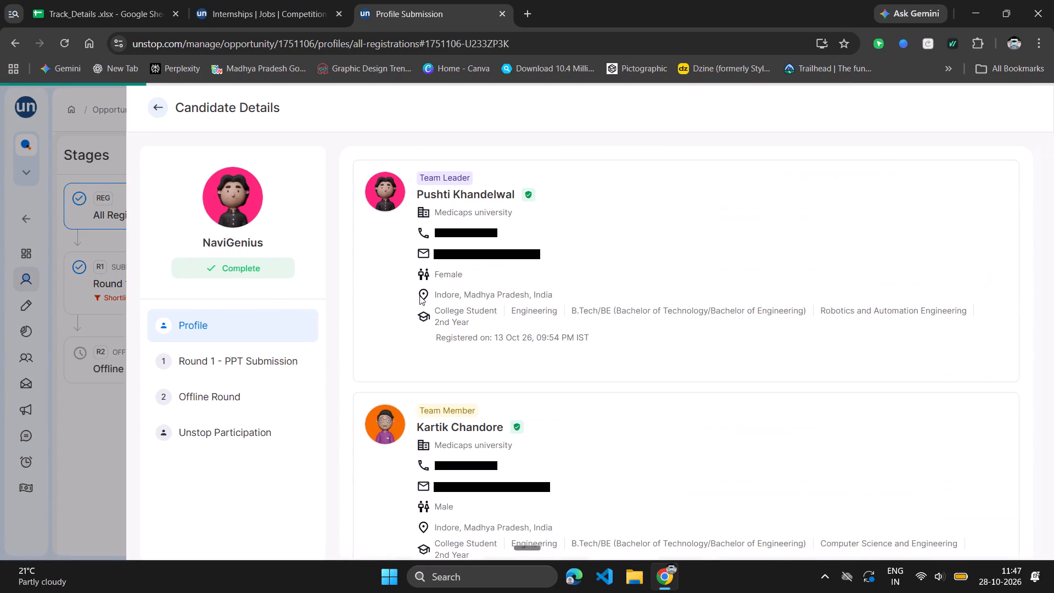
pyautogui.scroll(-2, 419, 295)
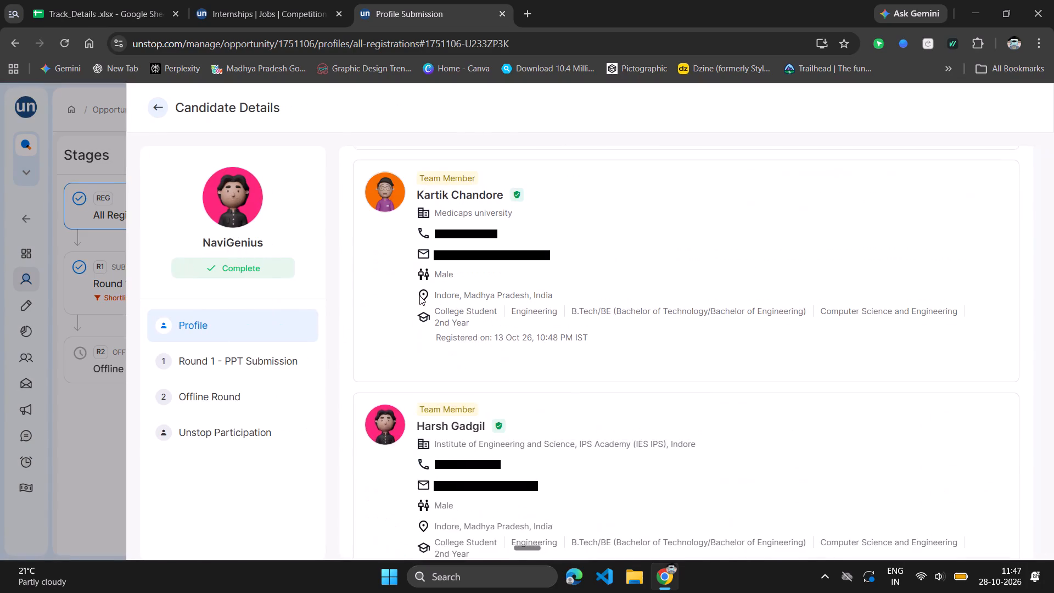
pyautogui.scroll(-5, 419, 295)
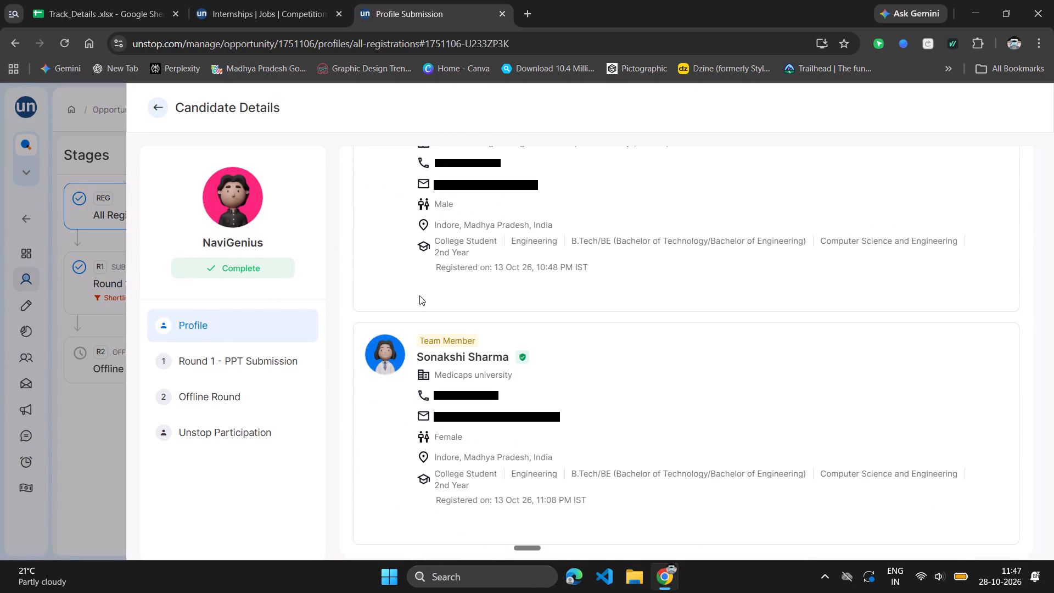
pyautogui.scroll(-1, 419, 295)
pyautogui.scroll(5, 419, 295)
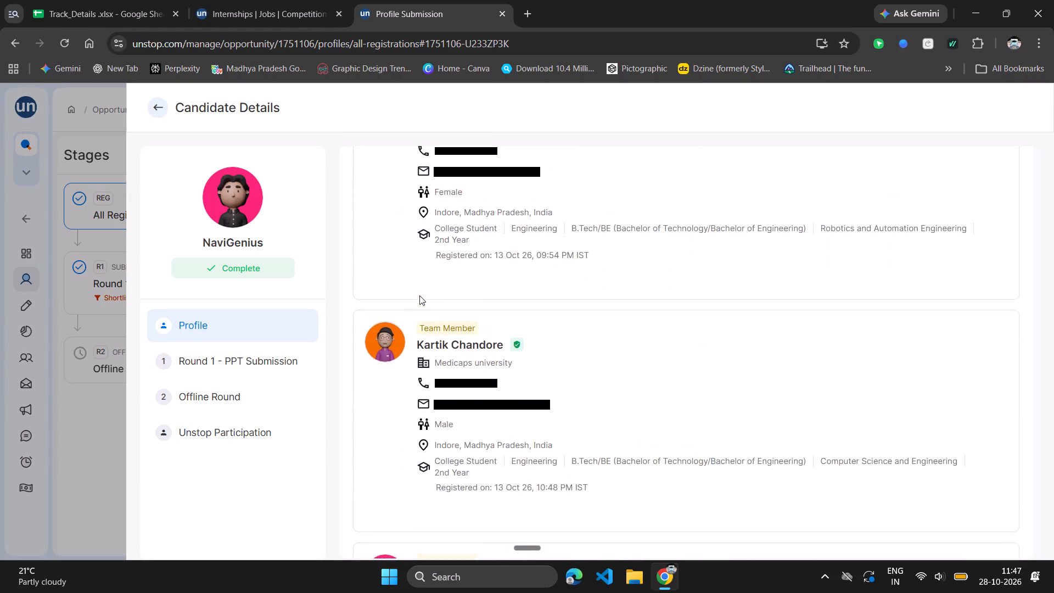
pyautogui.scroll(3, 419, 295)
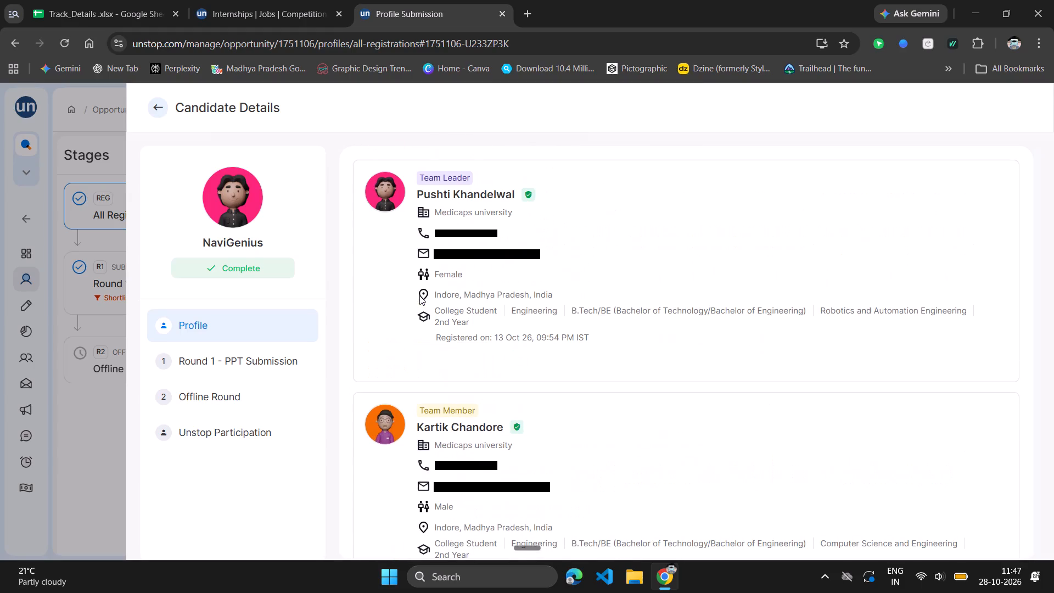
pyautogui.hscroll(2, 419, 295)
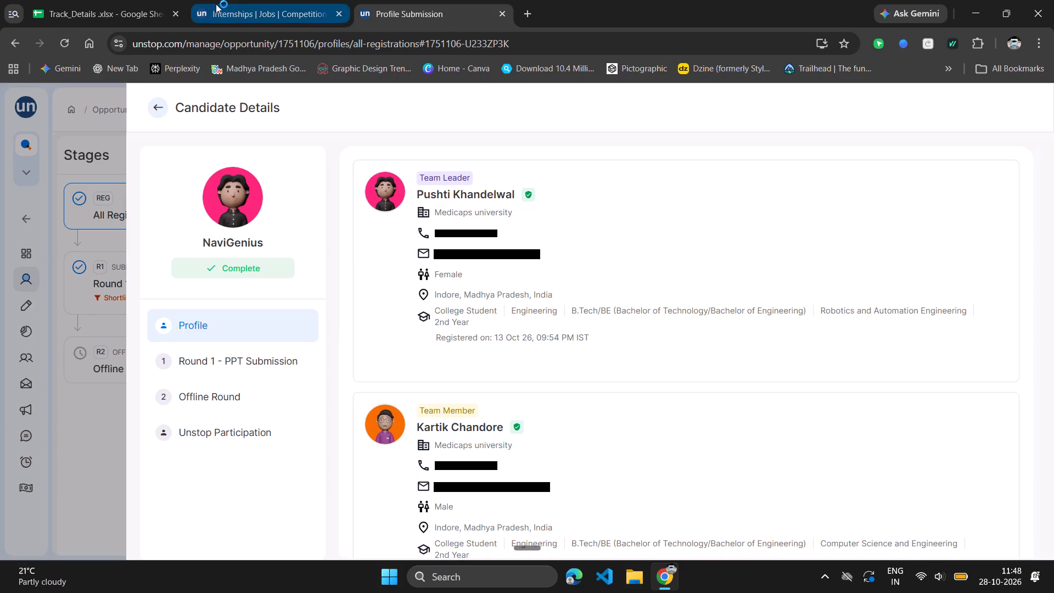
# Examine the BeyondBinary row in the Data Checks sheet, including its registration details and Review Notes.
pyautogui.click(92, 0)
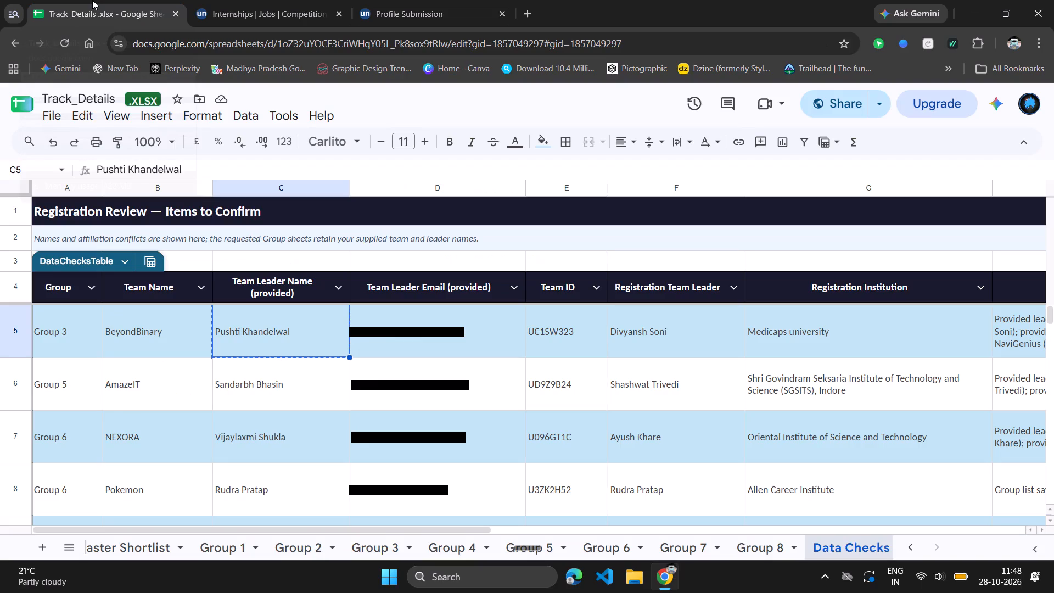
pyautogui.hscroll(-4, 400, 284)
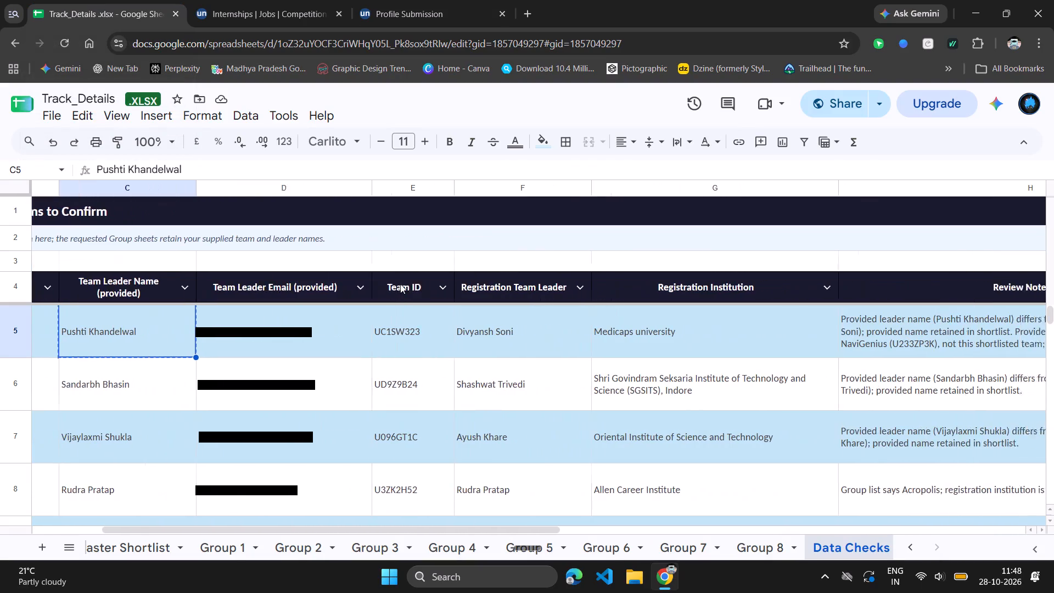
pyautogui.hscroll(-3, 400, 284)
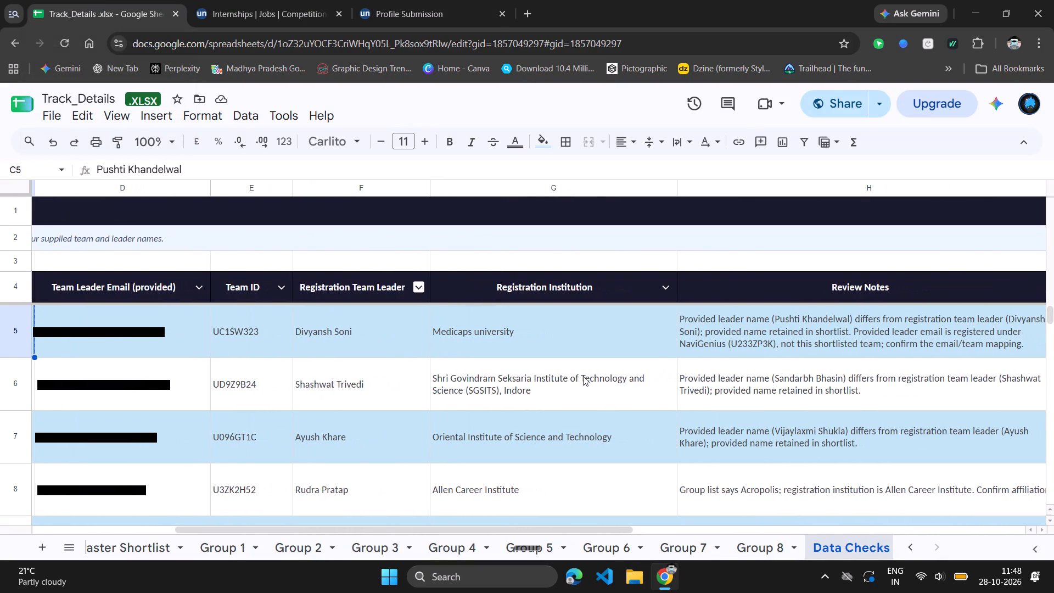
pyautogui.hscroll(-1, 659, 385)
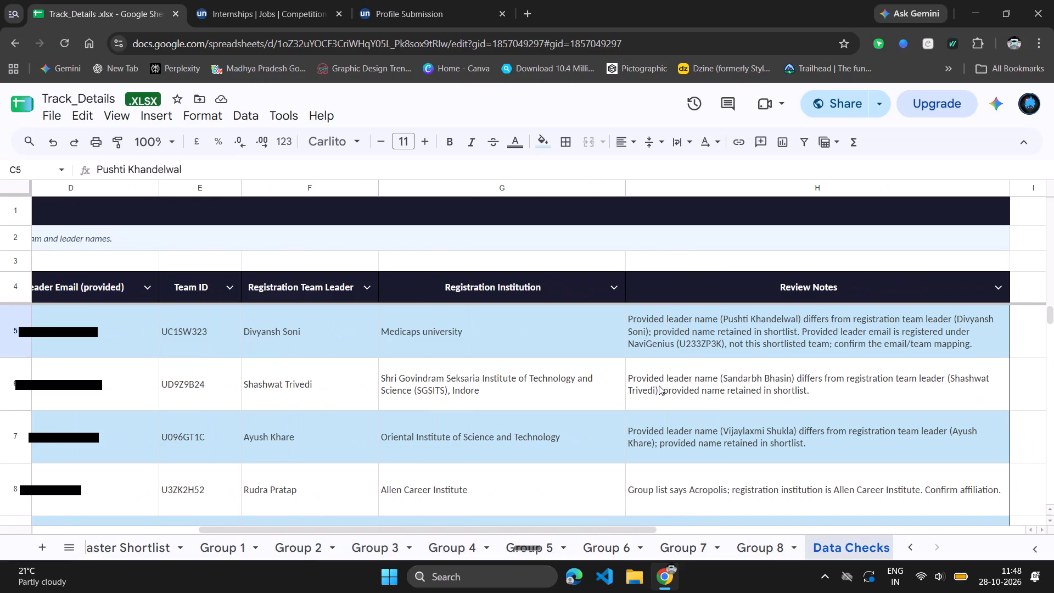
pyautogui.hscroll(3, 659, 385)
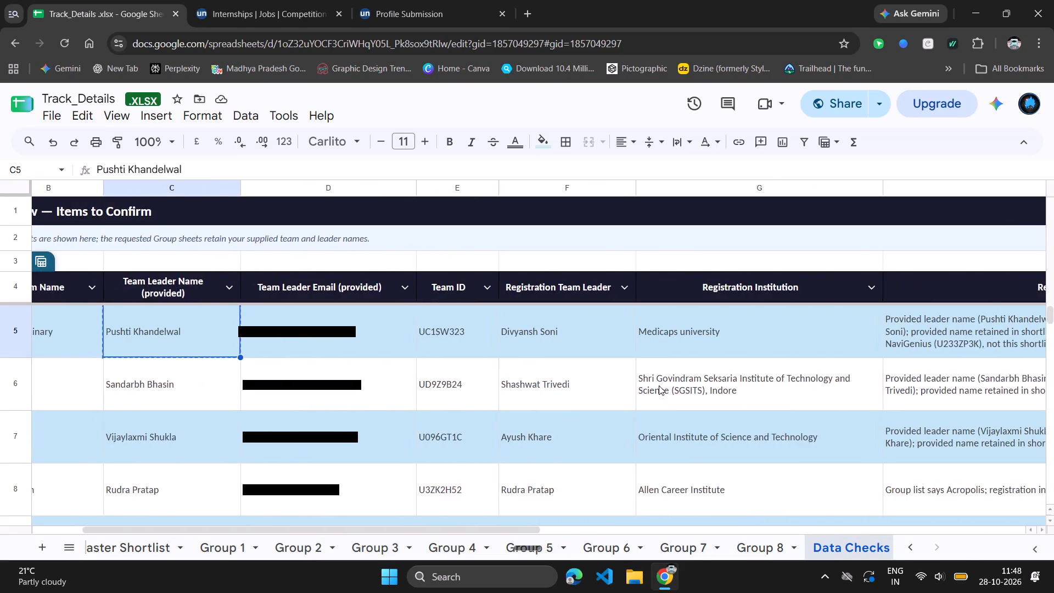
pyautogui.hscroll(2, 659, 385)
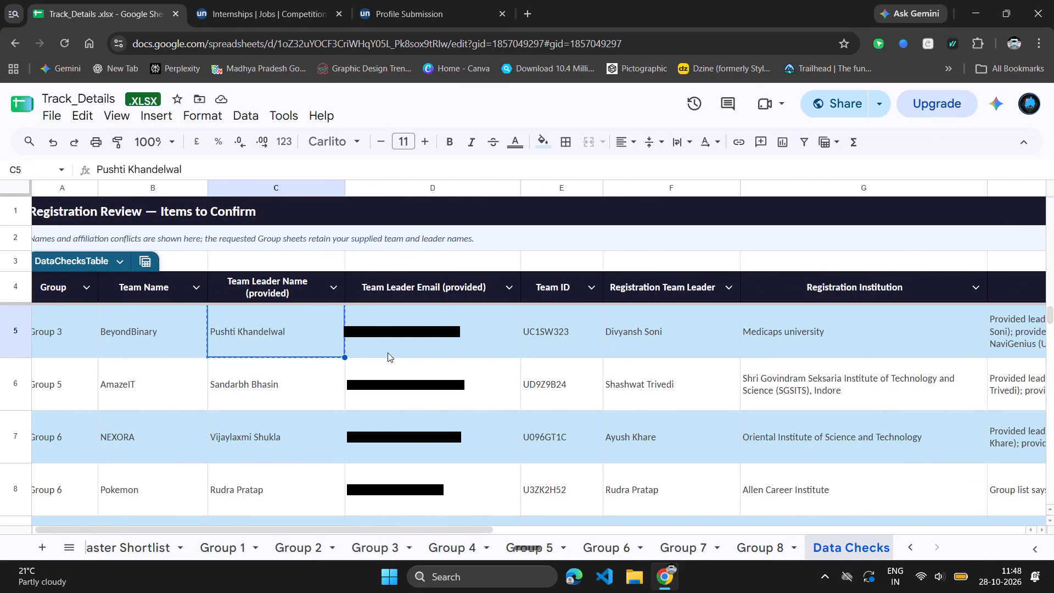
# Copy the team leader's phone number from the NaviGenius registration entry on Unstop.
pyautogui.click(396, 0)
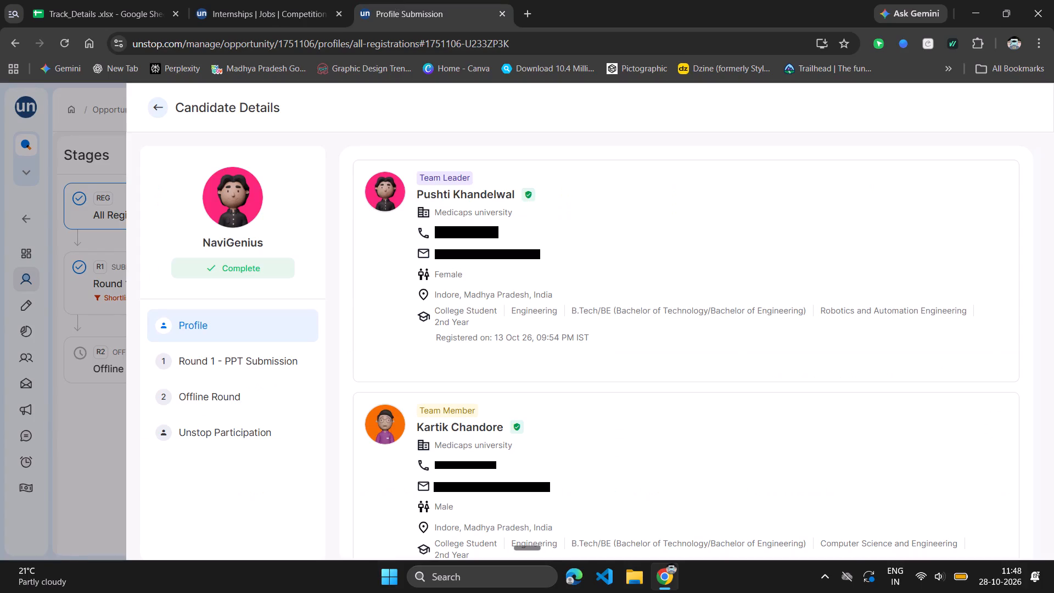
pyautogui.scroll(1, 461, 271)
pyautogui.moveTo(440, 232); pyautogui.dragTo(530, 229)
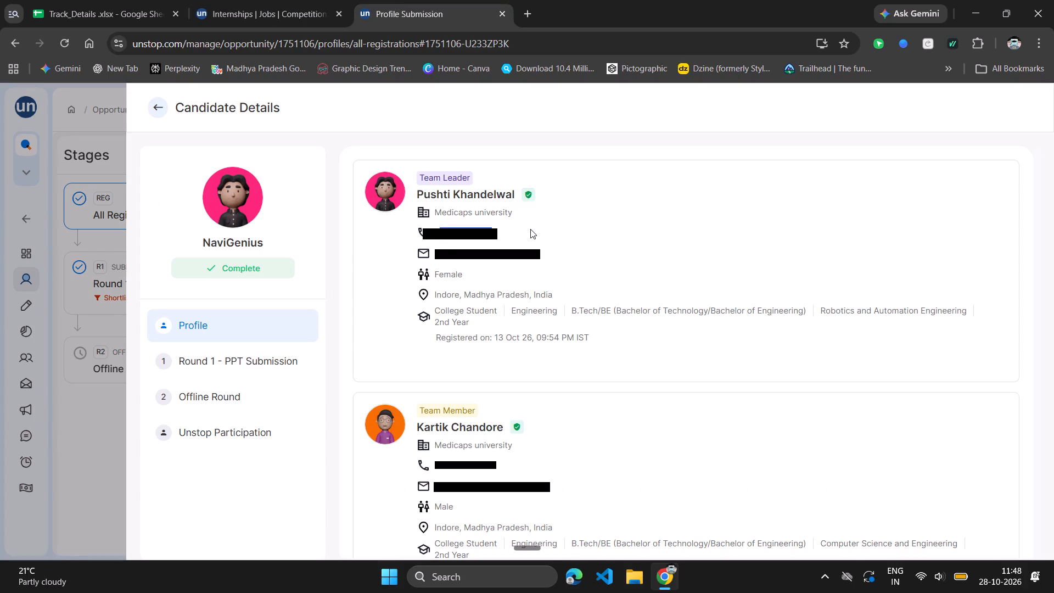
pyautogui.hotkey('ctrl', 'c')
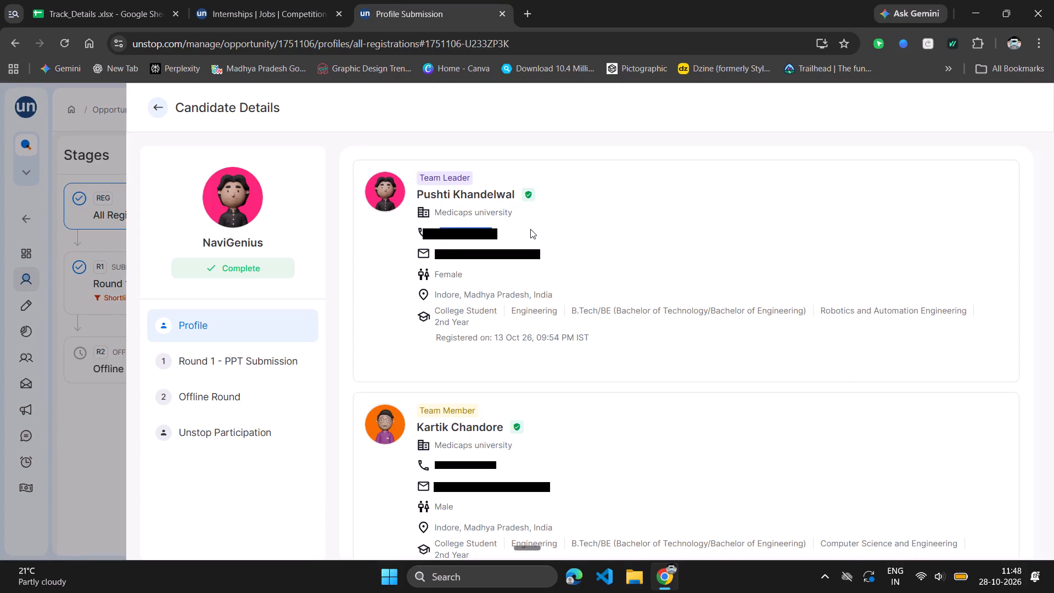
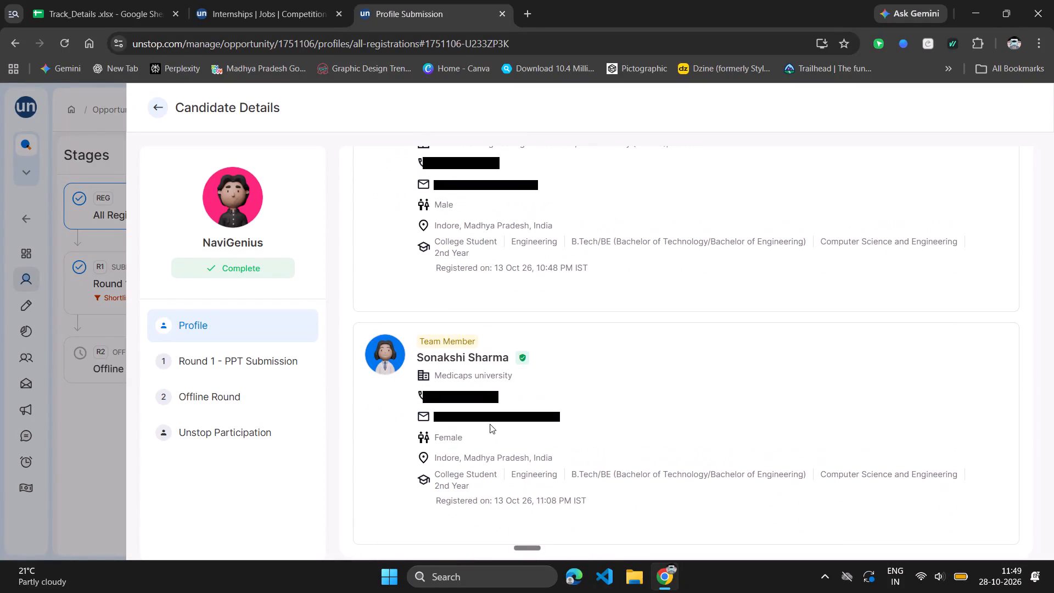
# Review the leader and member profiles in the NaviGenius registration entry on Unstop.
pyautogui.scroll(3, 490, 424)
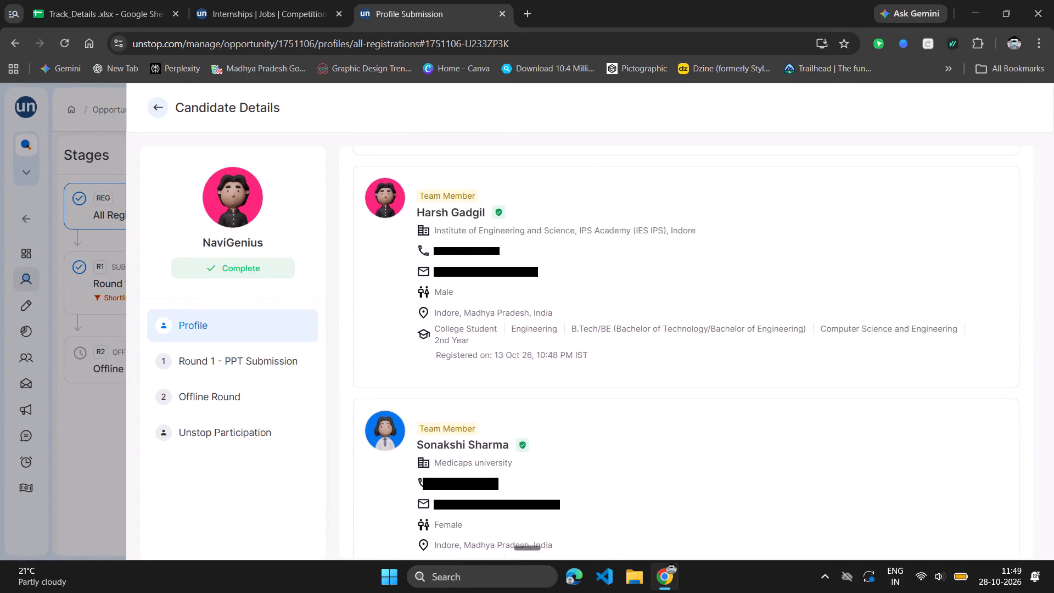
pyautogui.scroll(2, 490, 424)
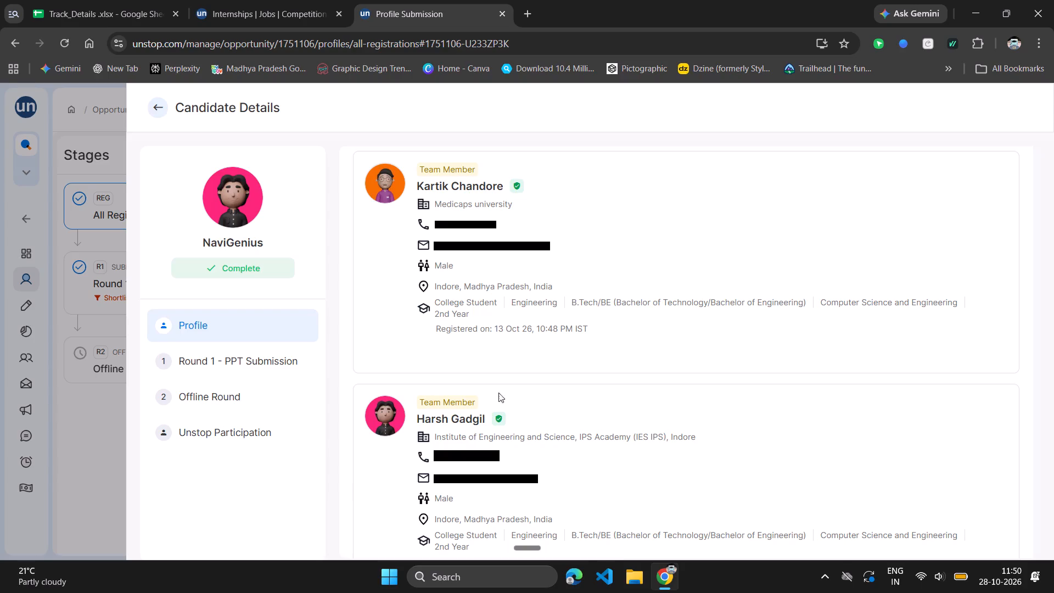
pyautogui.scroll(6, 582, 485)
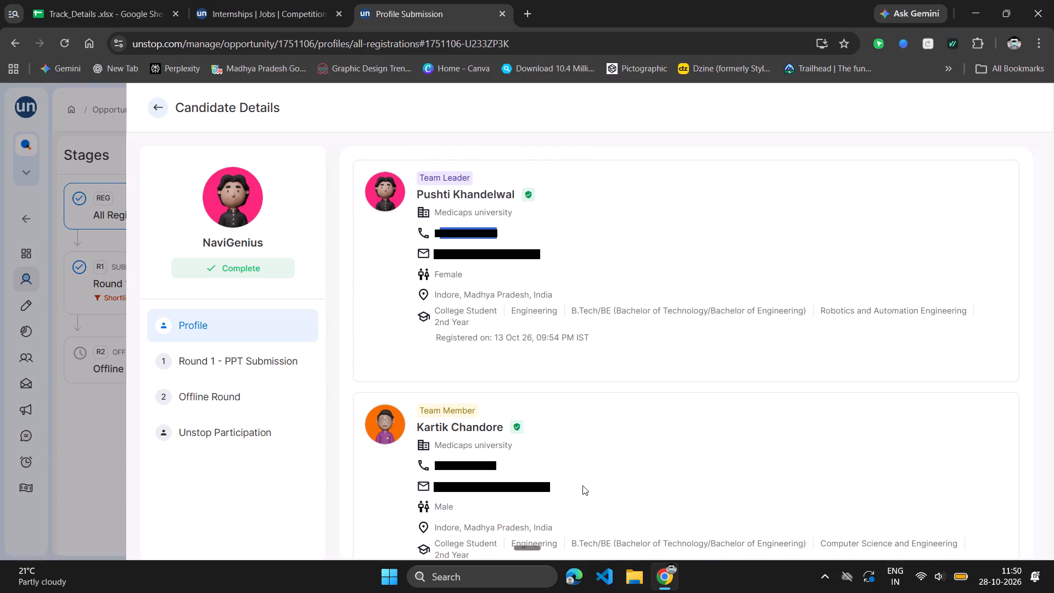
pyautogui.scroll(-1, 582, 444)
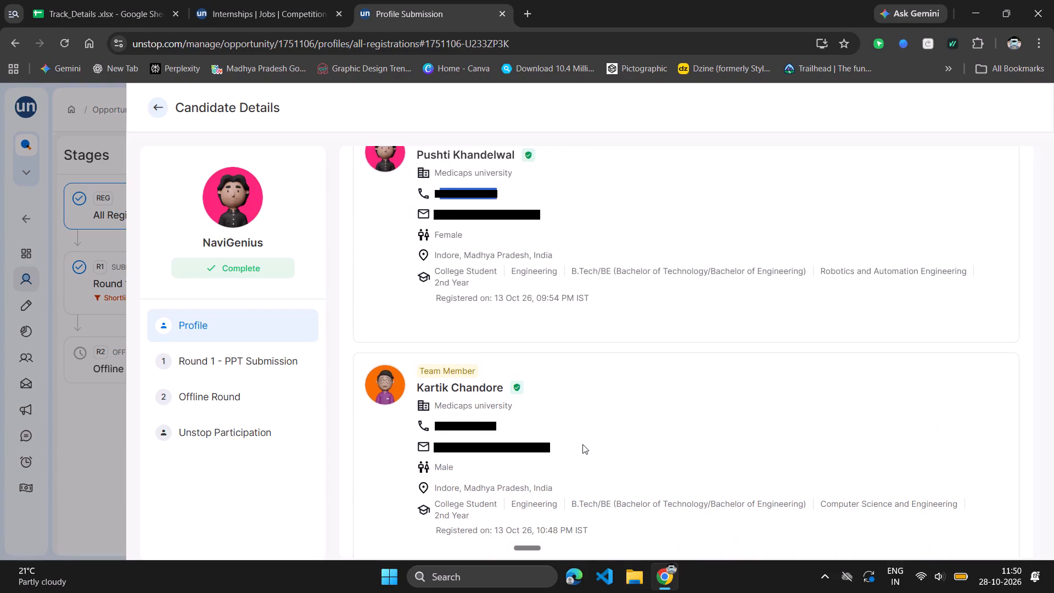
pyautogui.scroll(-1, 582, 444)
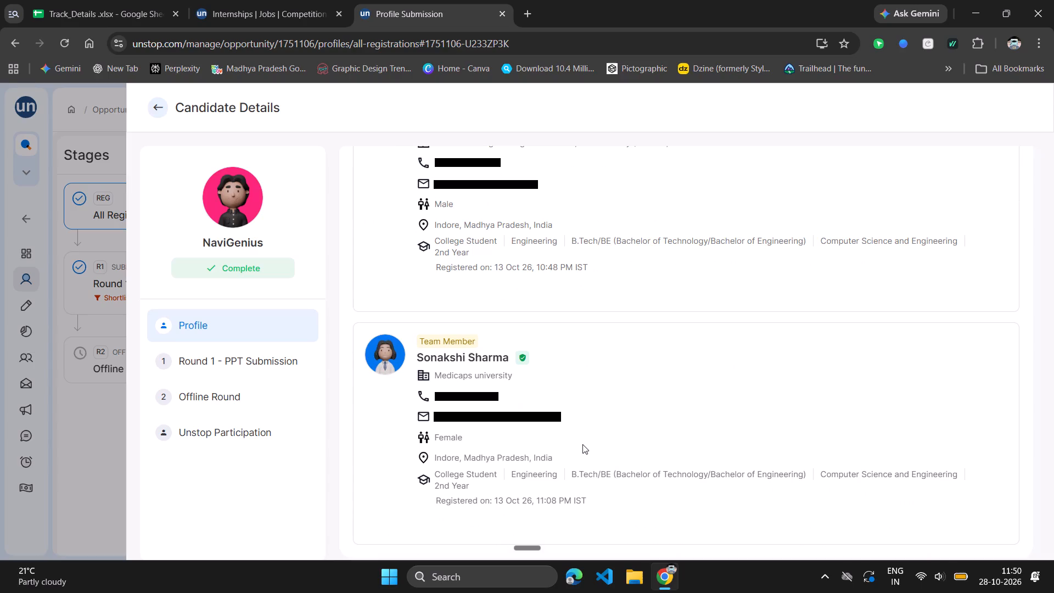
pyautogui.scroll(5, 582, 444)
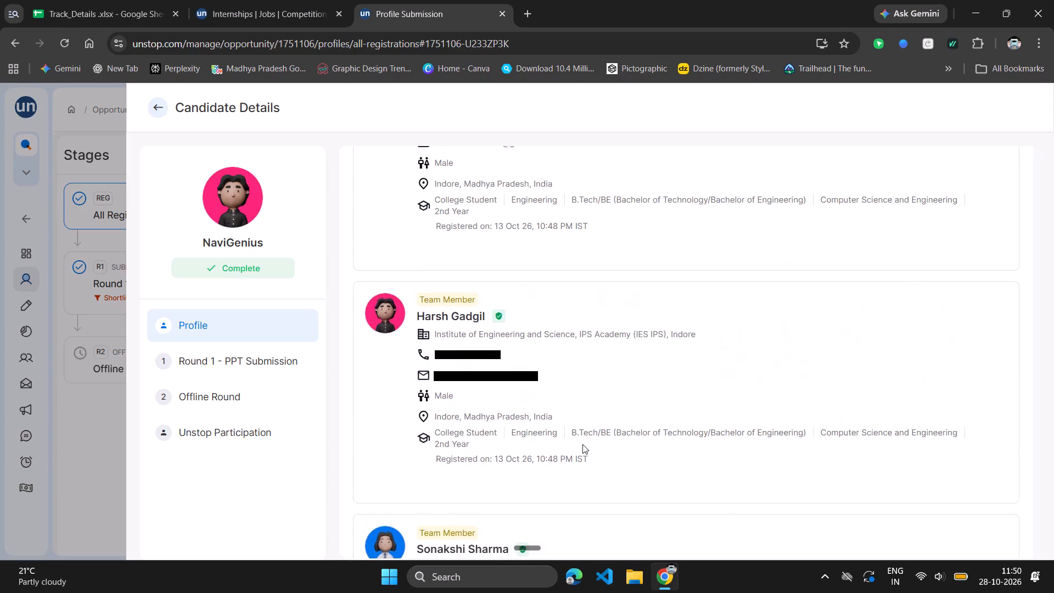
pyautogui.scroll(7, 582, 444)
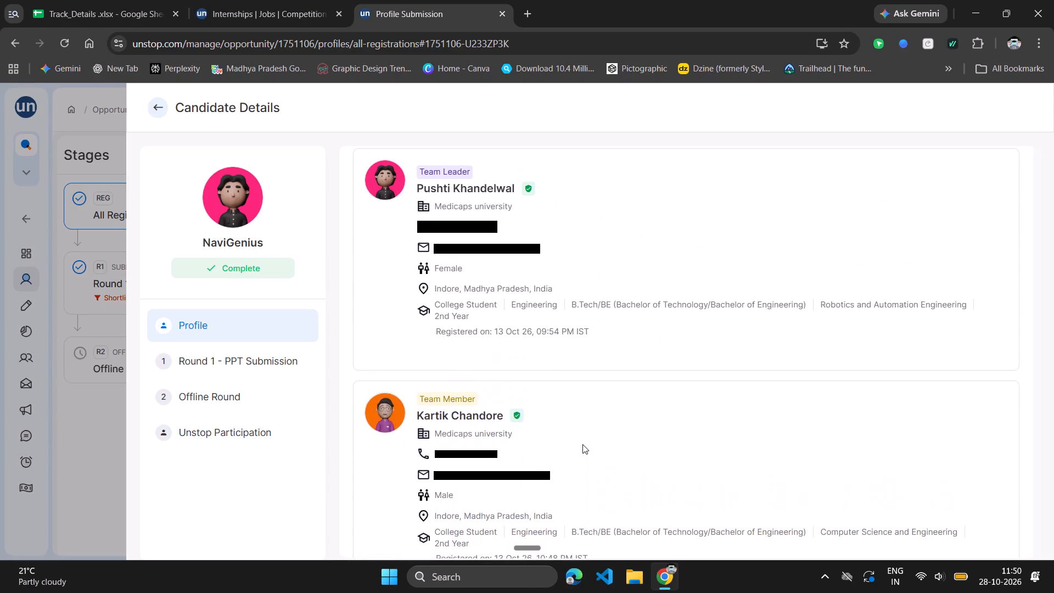
pyautogui.scroll(3, 582, 444)
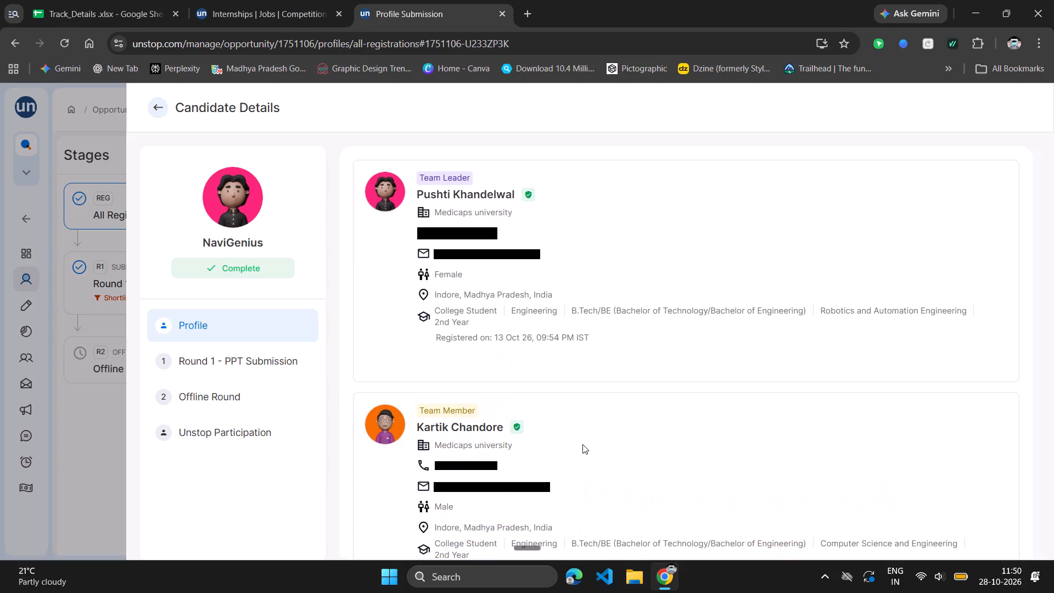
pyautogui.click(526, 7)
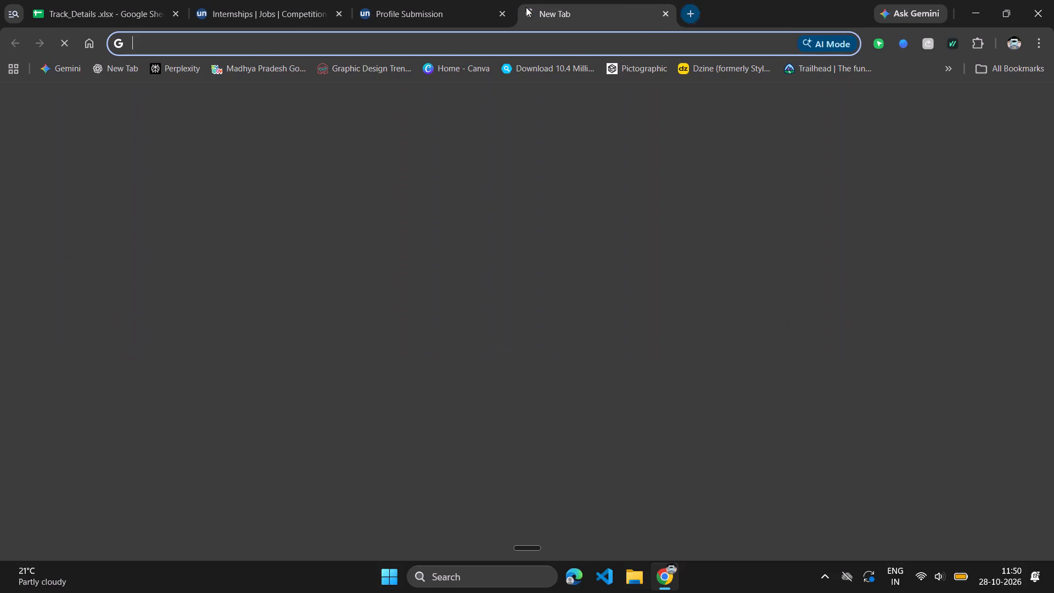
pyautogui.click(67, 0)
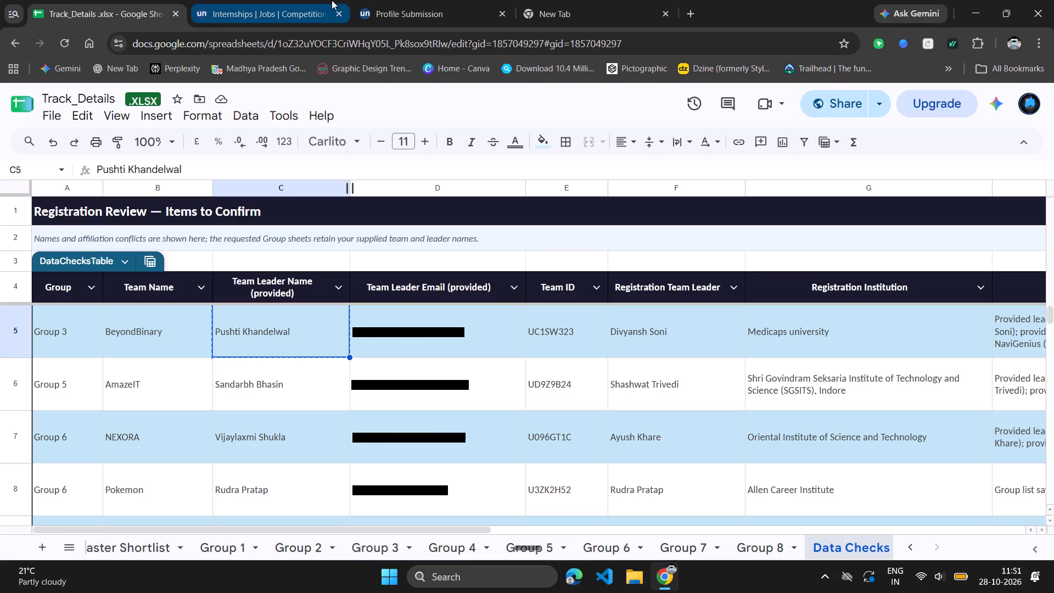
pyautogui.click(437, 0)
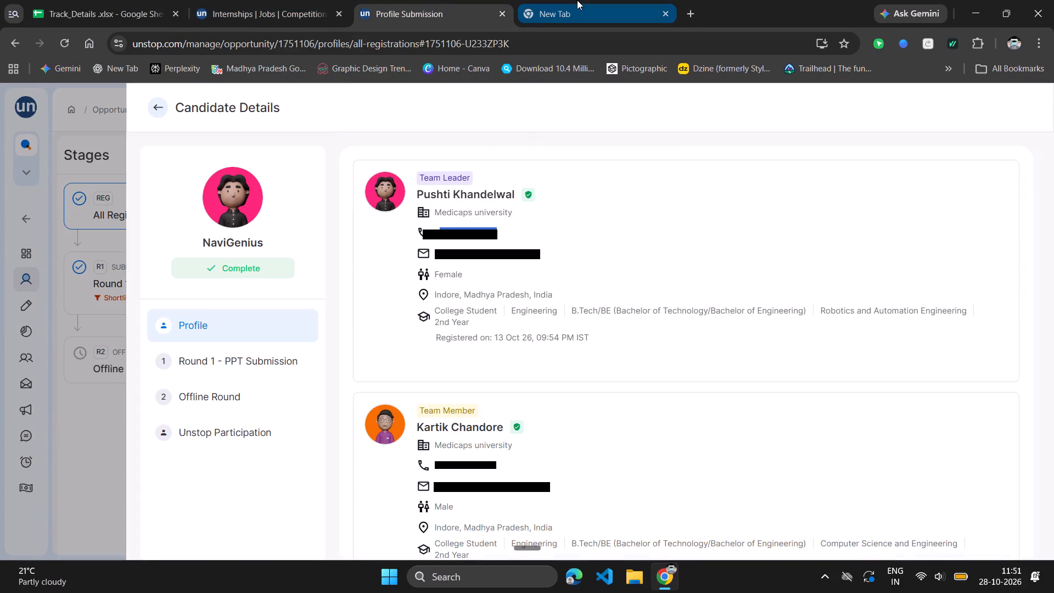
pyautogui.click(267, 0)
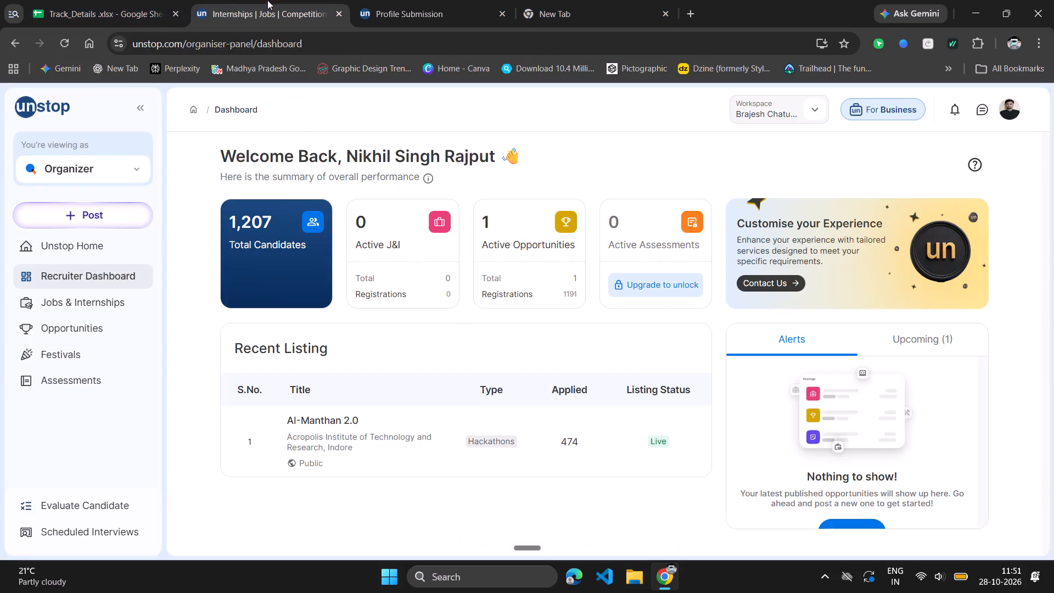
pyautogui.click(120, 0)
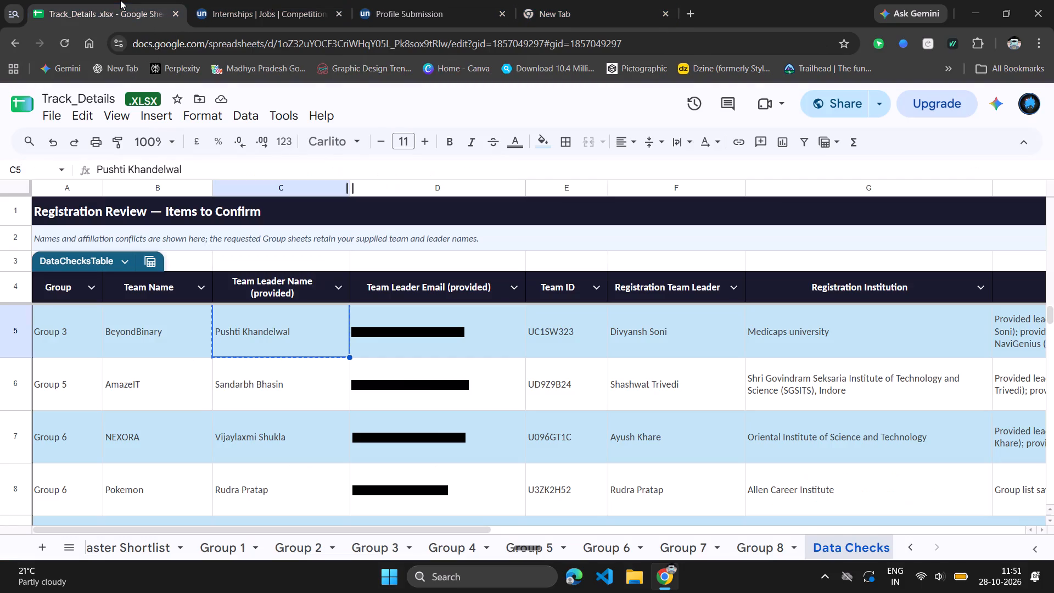
# Copy the team name NaviGenius from its registration entry on Unstop.
pyautogui.click(378, 0)
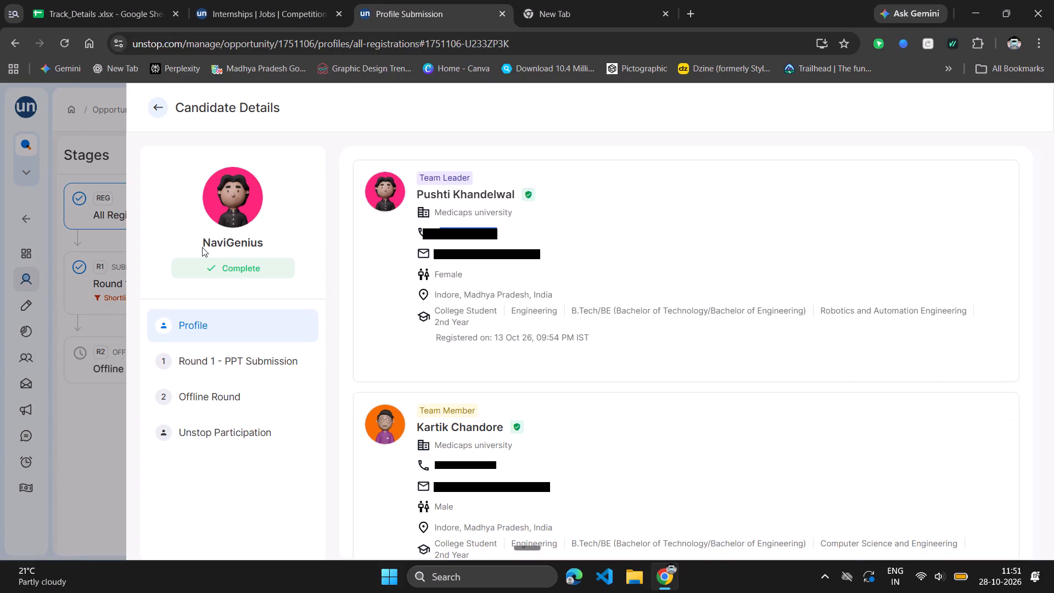
pyautogui.moveTo(202, 247); pyautogui.dragTo(275, 248)
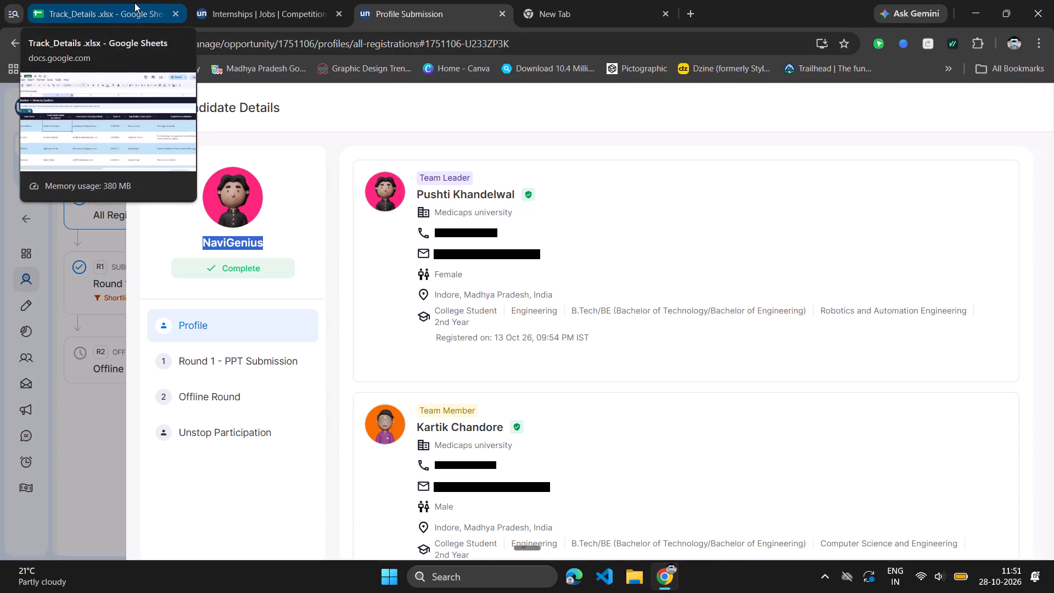
pyautogui.hotkey('ctrl', 'c')
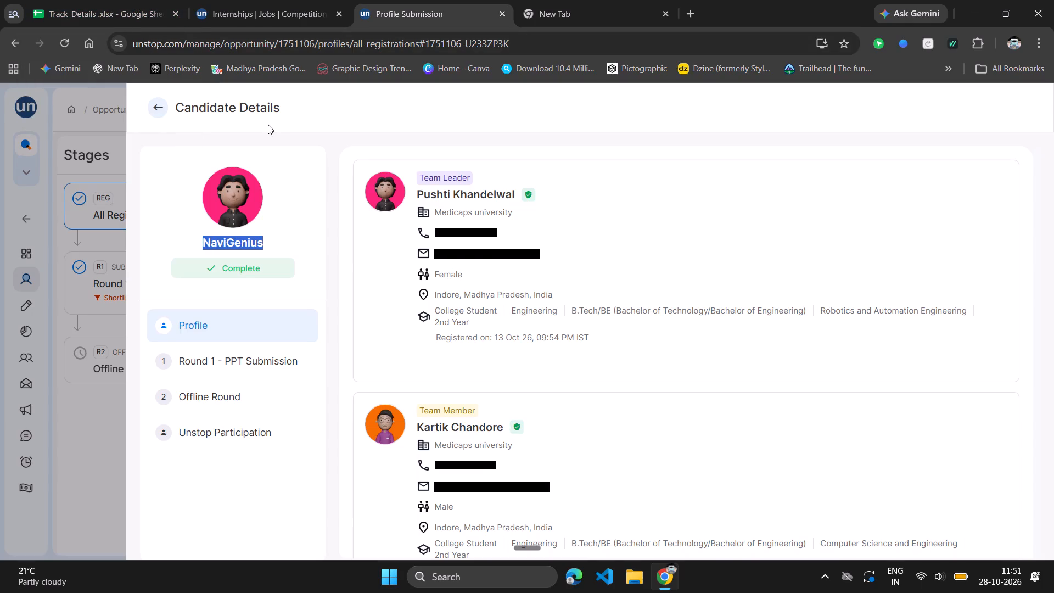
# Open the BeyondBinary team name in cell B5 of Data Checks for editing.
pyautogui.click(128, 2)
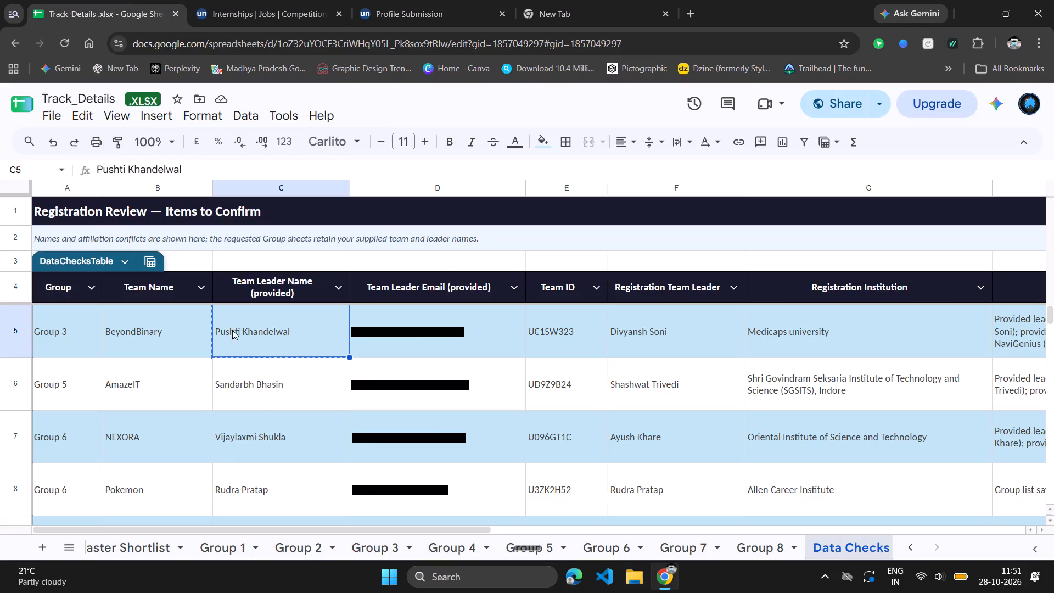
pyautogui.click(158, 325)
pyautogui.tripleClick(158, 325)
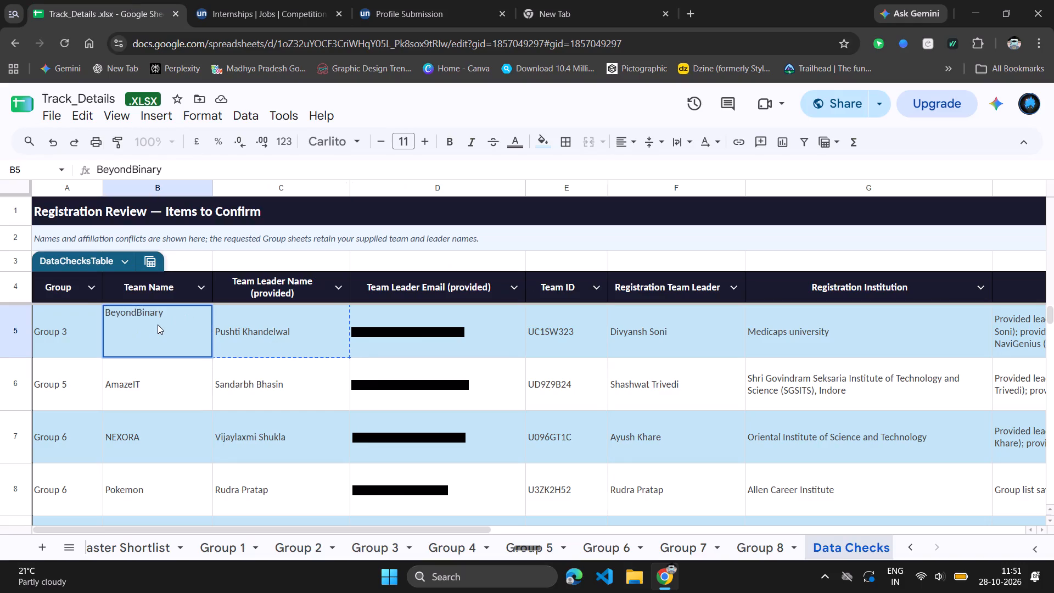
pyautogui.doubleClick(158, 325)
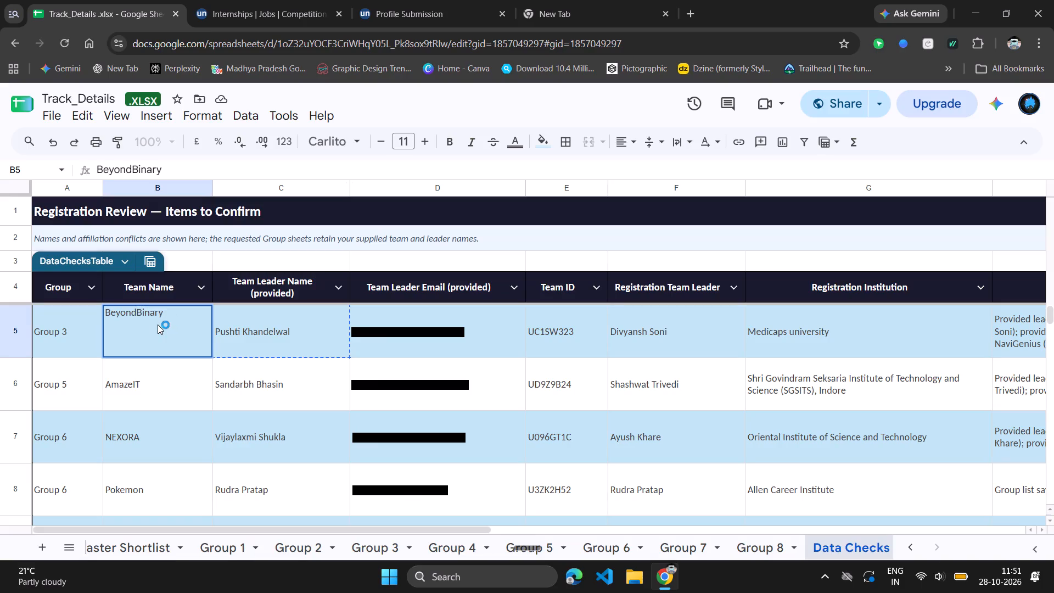
# Check the NaviGenius member profiles on Unstop against the BeyondBinary row in the Data Checks sheet.
pyautogui.click(424, 0)
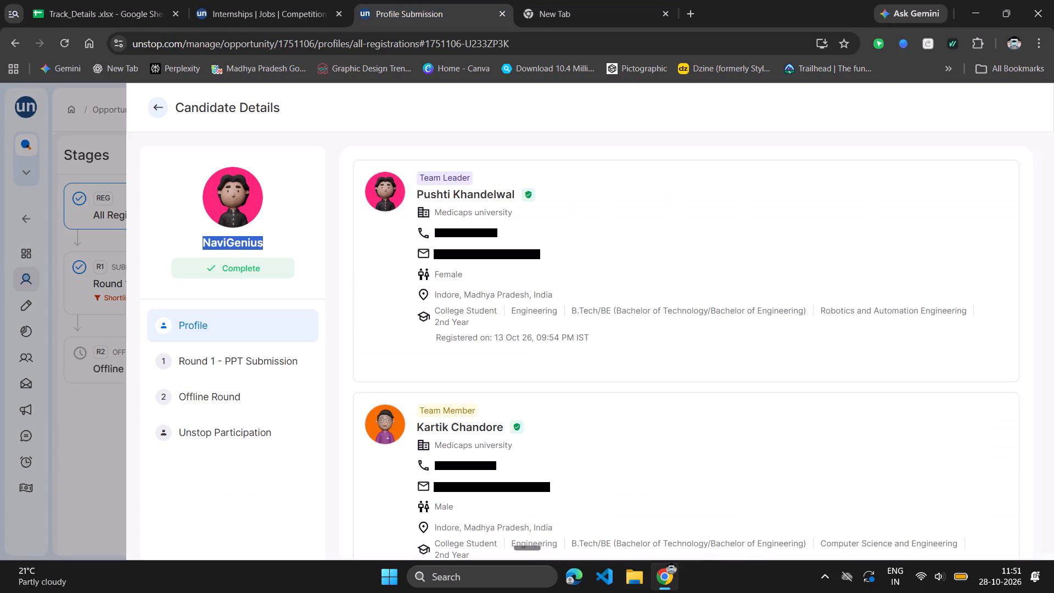
pyautogui.scroll(-1, 511, 256)
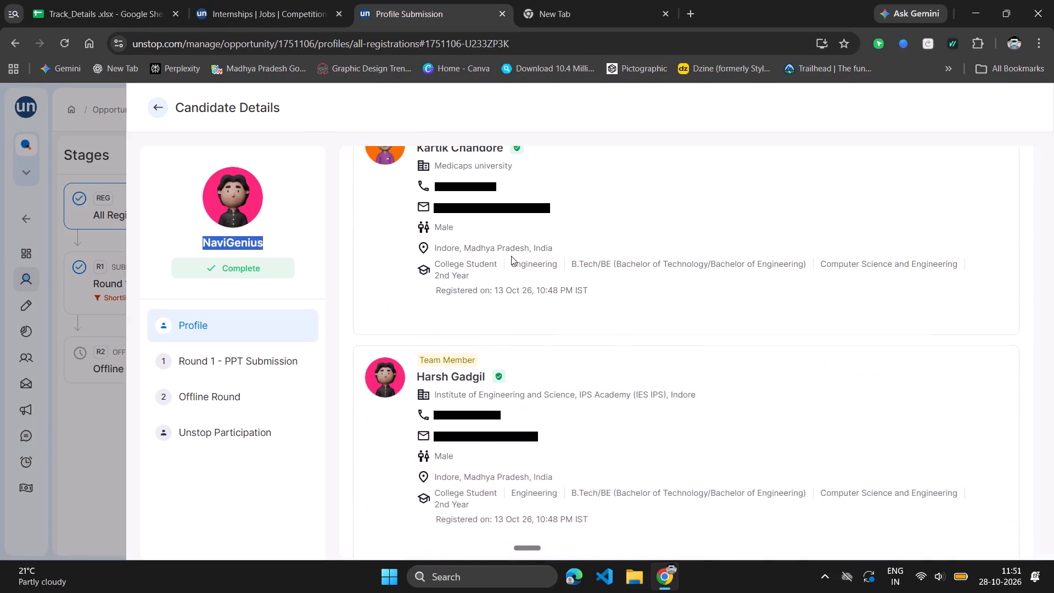
pyautogui.scroll(-1, 511, 256)
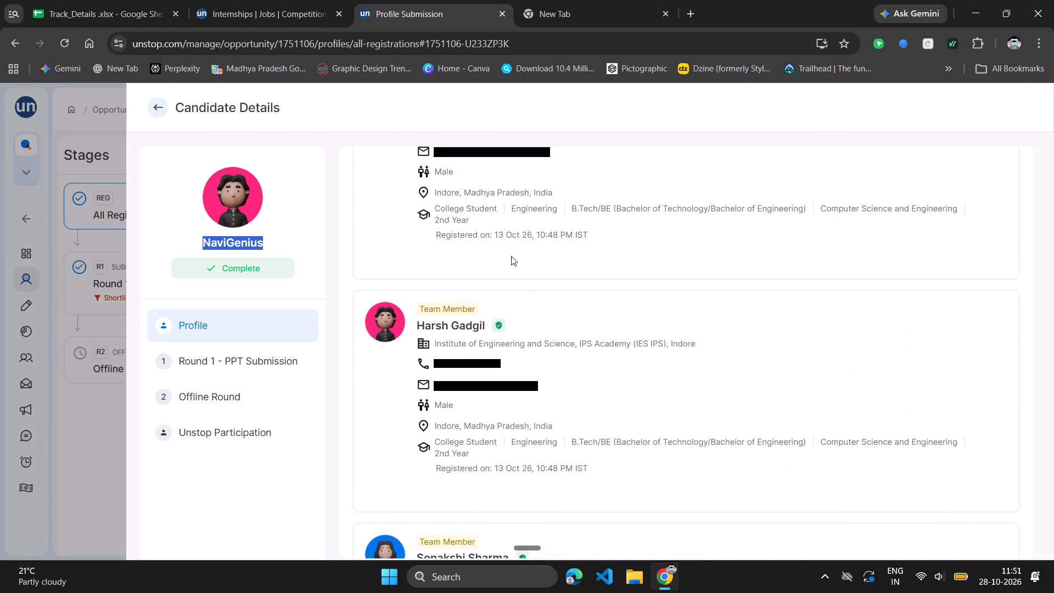
pyautogui.scroll(-1, 511, 256)
pyautogui.click(276, 0)
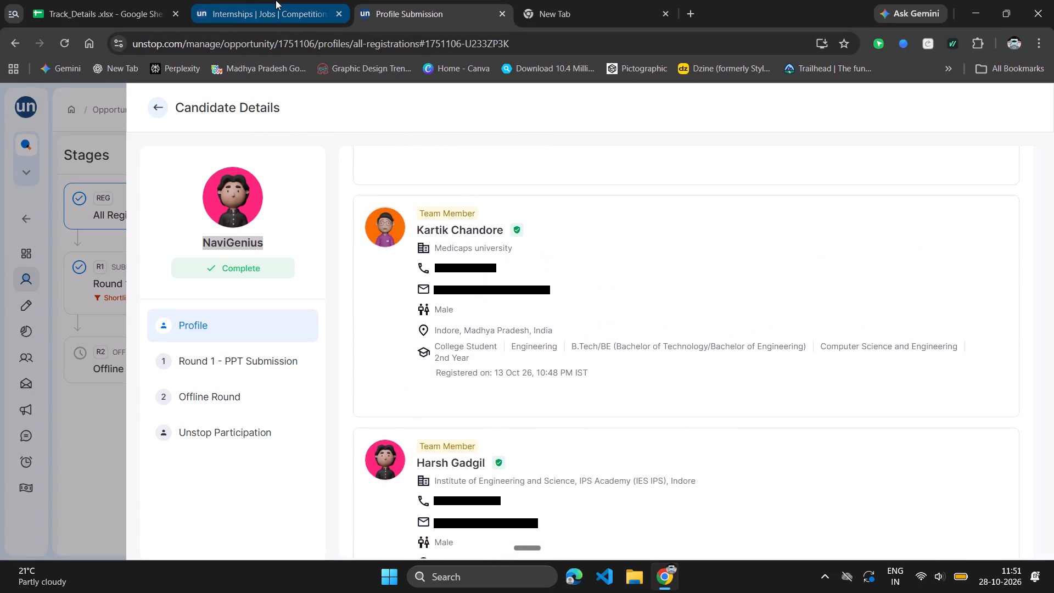
pyautogui.click(145, 0)
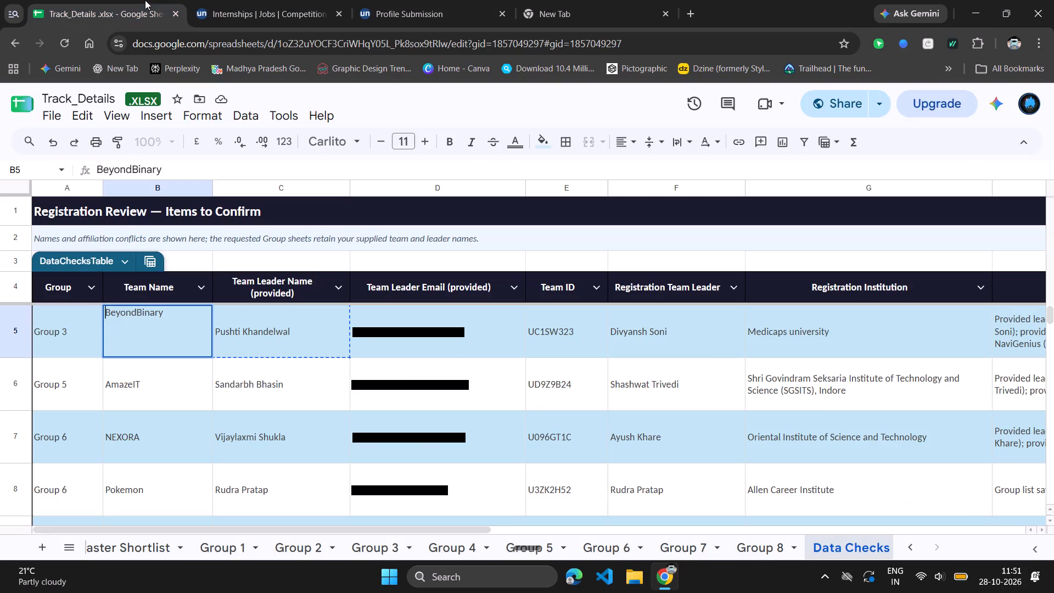
pyautogui.click(248, 0)
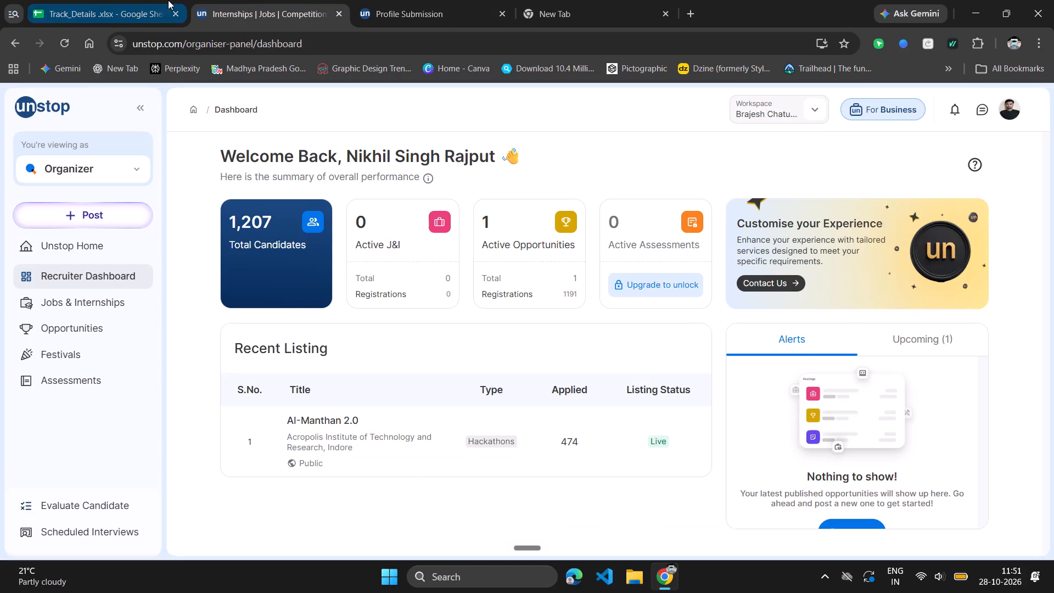
pyautogui.click(167, 0)
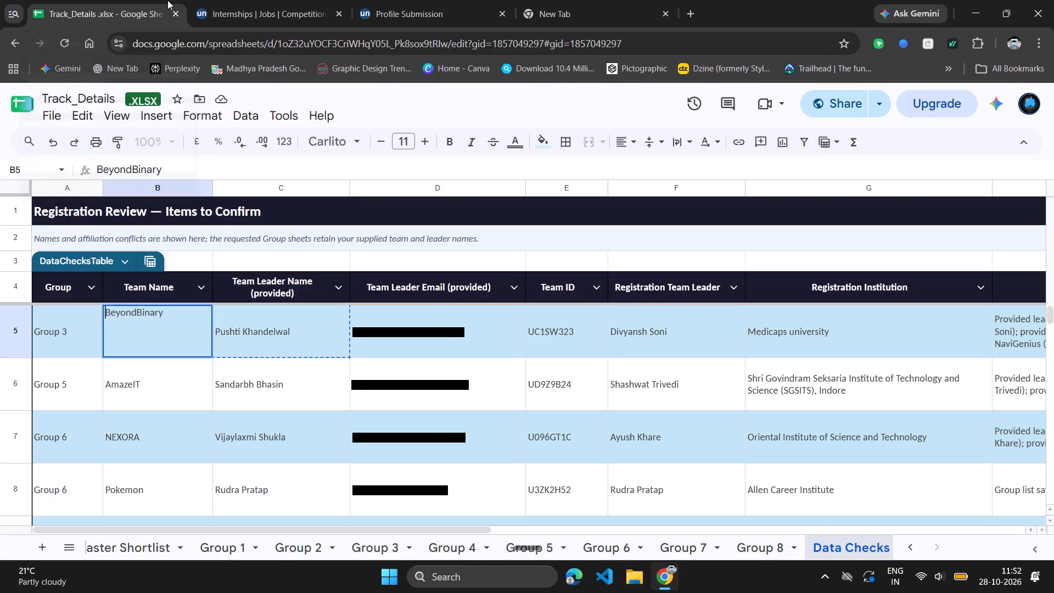
pyautogui.click(268, 0)
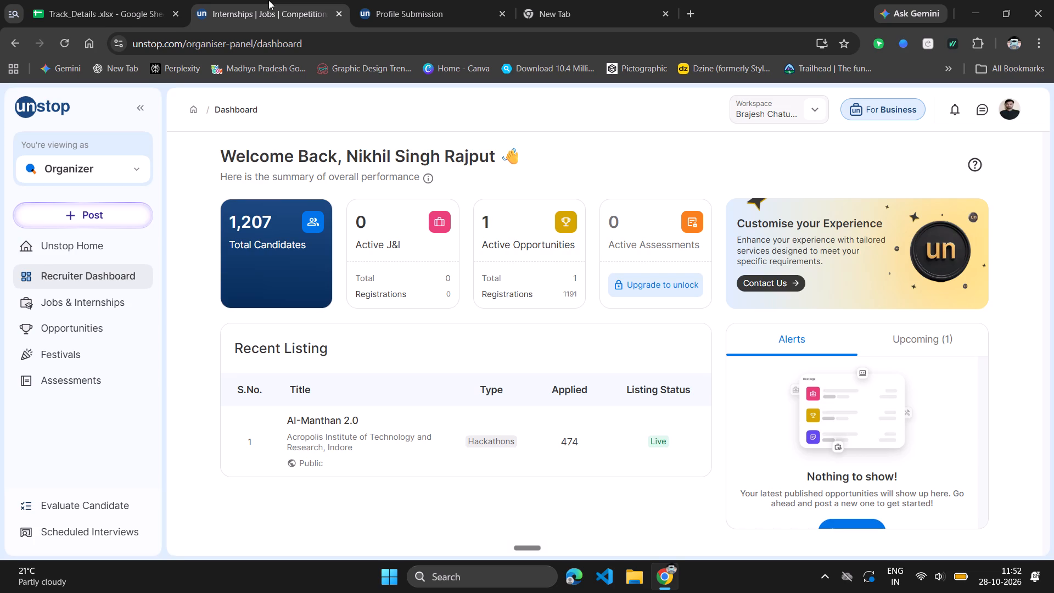
pyautogui.click(136, 0)
pyautogui.hscroll(1, 354, 311)
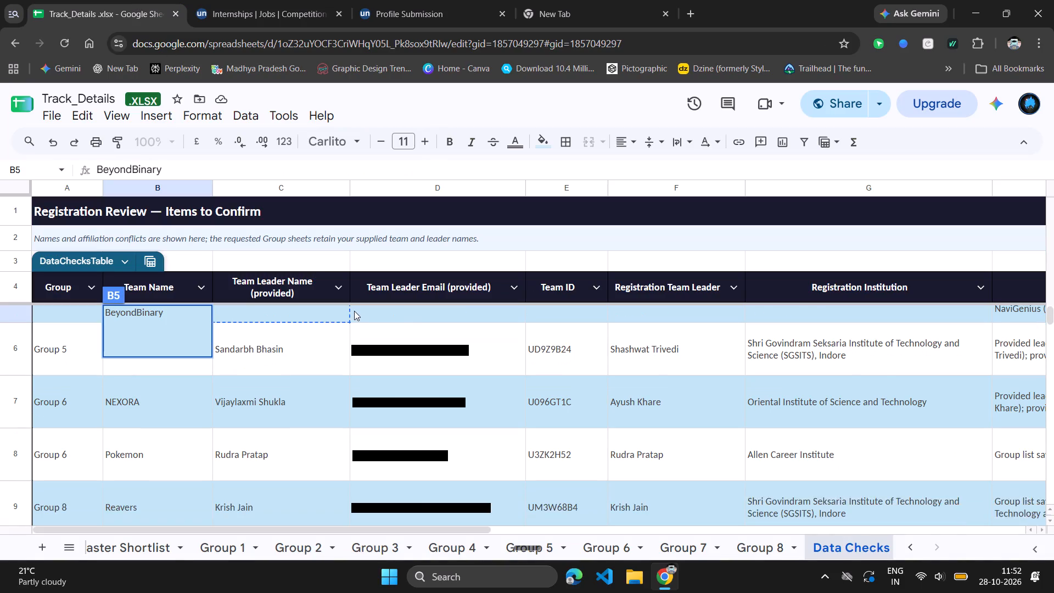
pyautogui.hscroll(1, 354, 311)
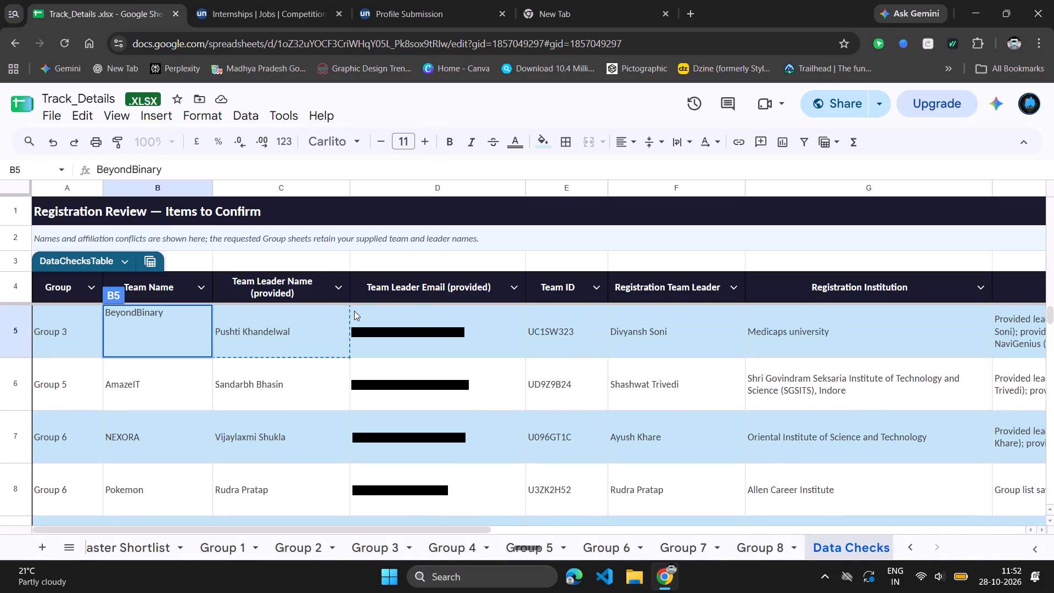
# Replace the BeyondBinary team name in cell B5 of the Data Checks sheet with the copied name NaviGenius.
pyautogui.click(180, 372)
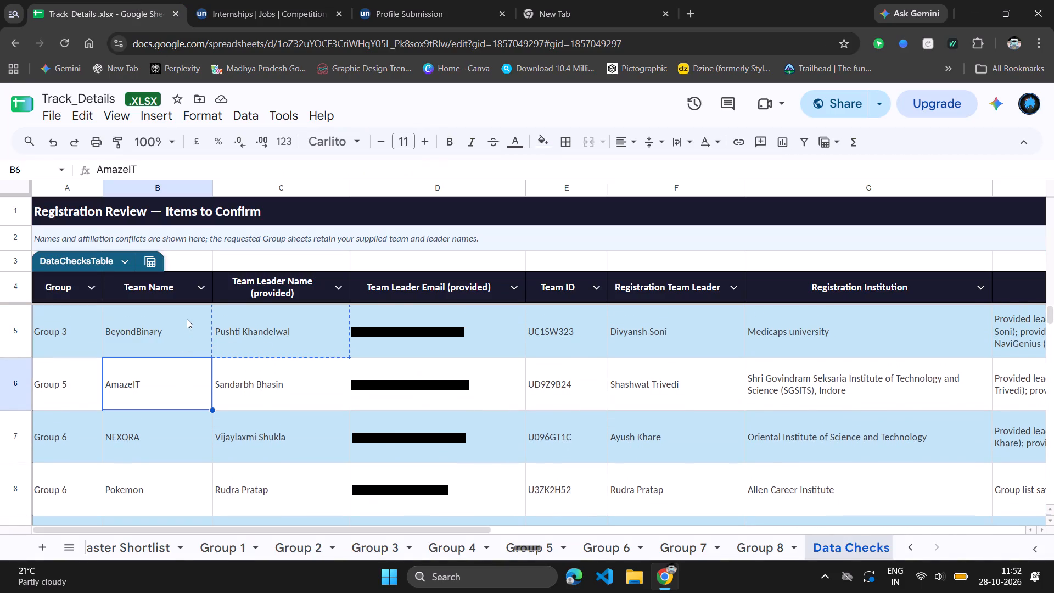
pyautogui.click(187, 319)
pyautogui.doubleClick(187, 319)
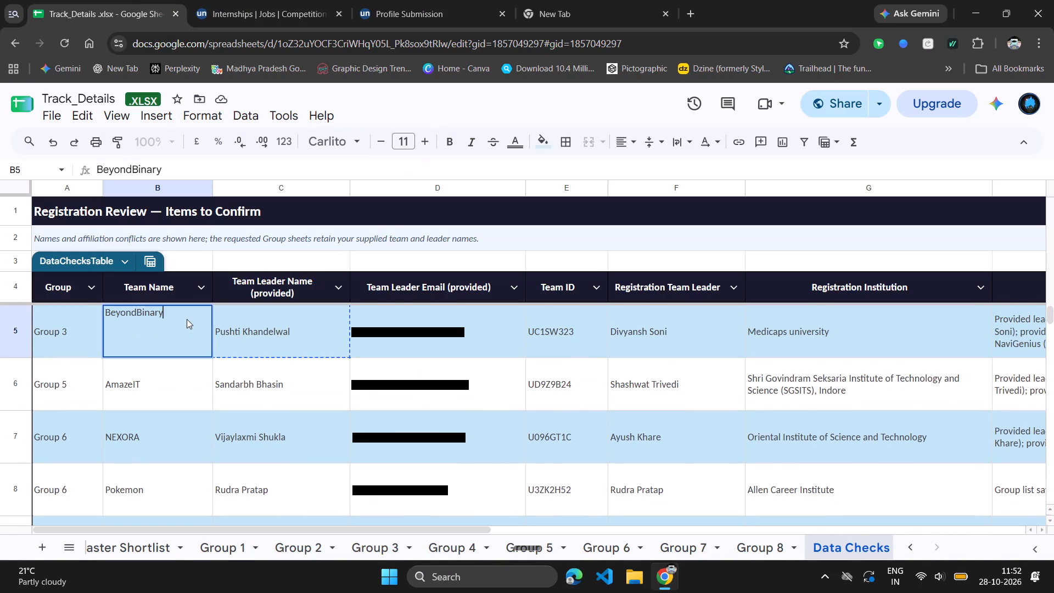
pyautogui.tripleClick(187, 319)
pyautogui.tripleClick(155, 309)
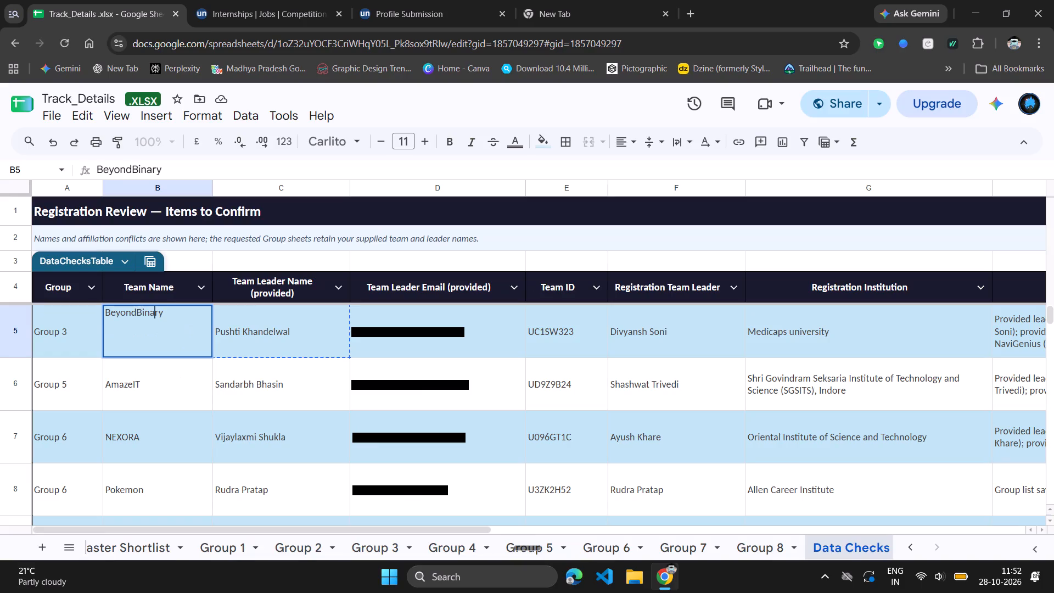
pyautogui.click(155, 309)
pyautogui.press('super+v')
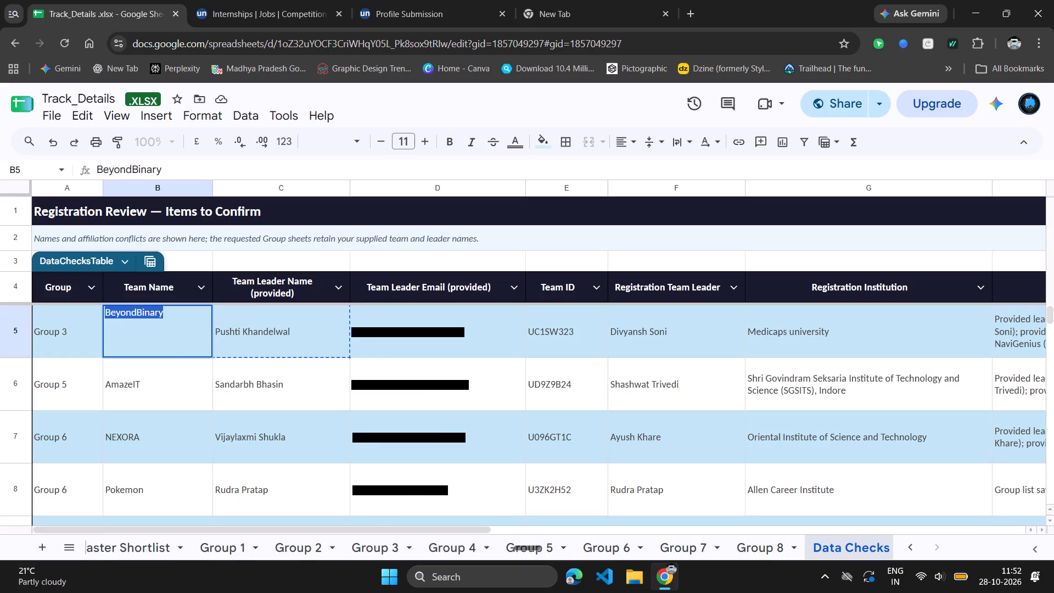
pyautogui.click(163, 437)
pyautogui.hotkey('ctrl', 'v')
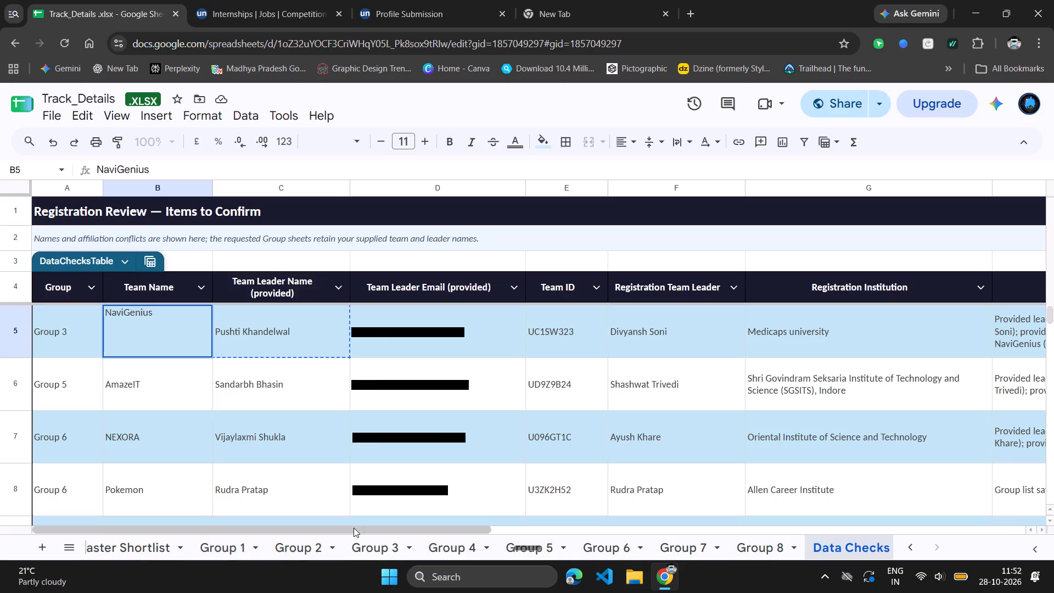
# Replace the BeyondBinary team name in cell B9 of the Group 3 sheet with NaviGenius.
pyautogui.click(361, 542)
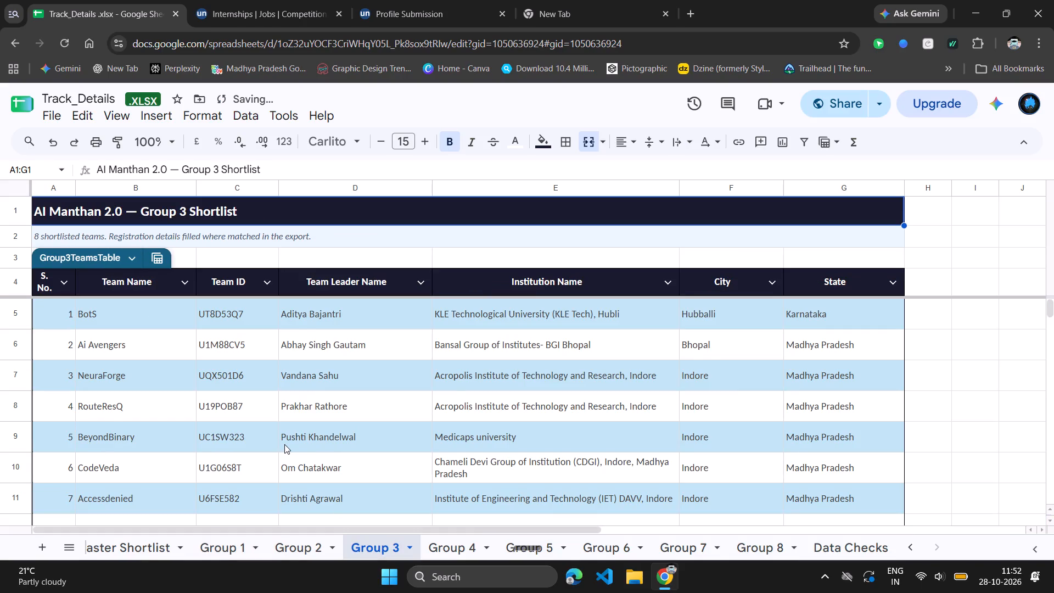
pyautogui.scroll(-1, 284, 444)
pyautogui.tripleClick(161, 422)
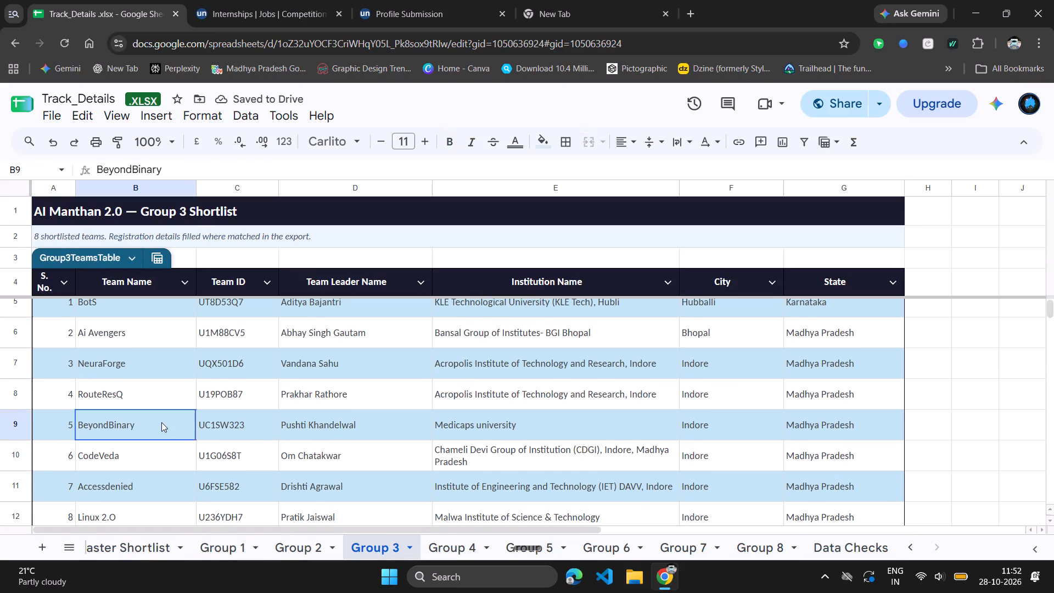
pyautogui.hotkey('ctrl', 'v')
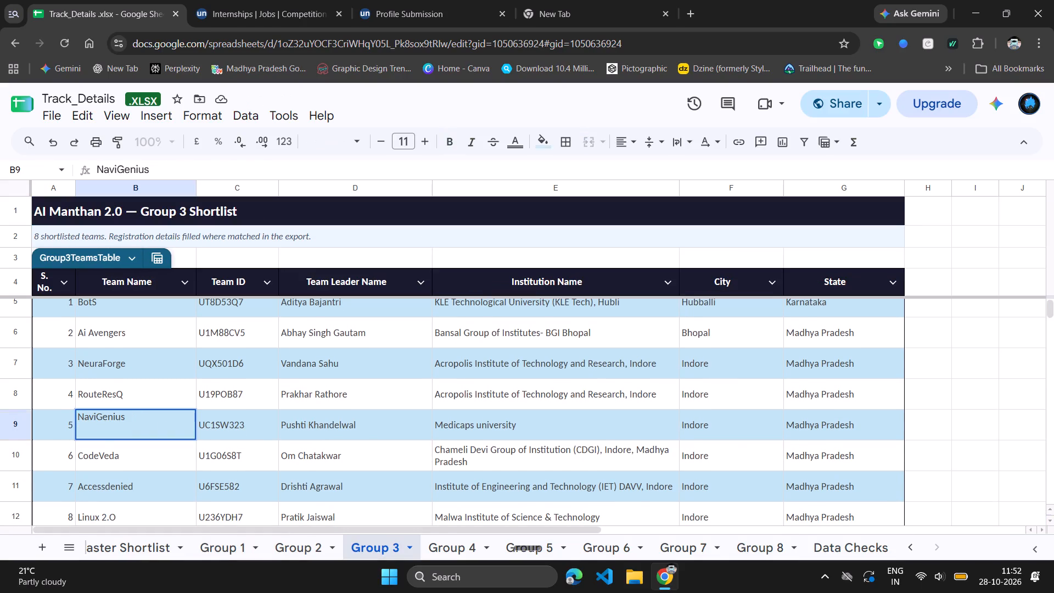
pyautogui.click(1001, 439)
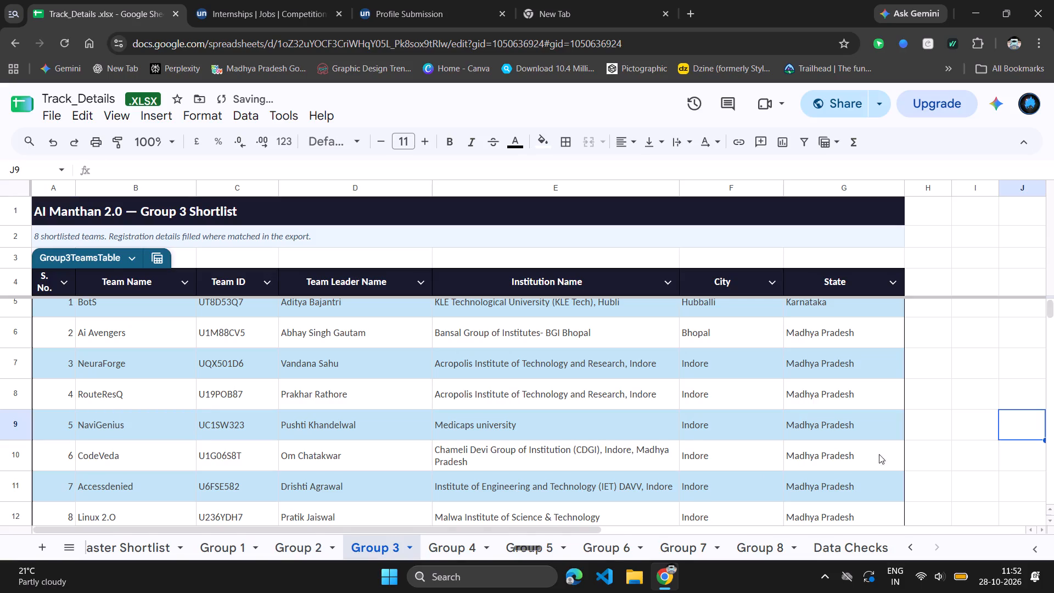
pyautogui.scroll(-1, 701, 488)
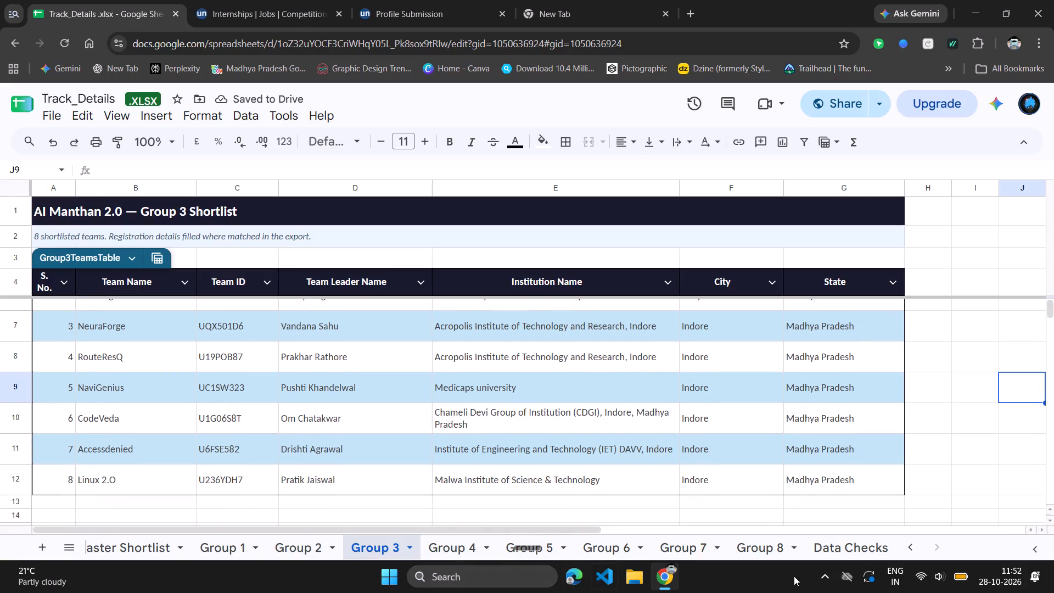
# Examine the registration details and review notes of the flagged teams in the Data Checks sheet.
pyautogui.click(856, 554)
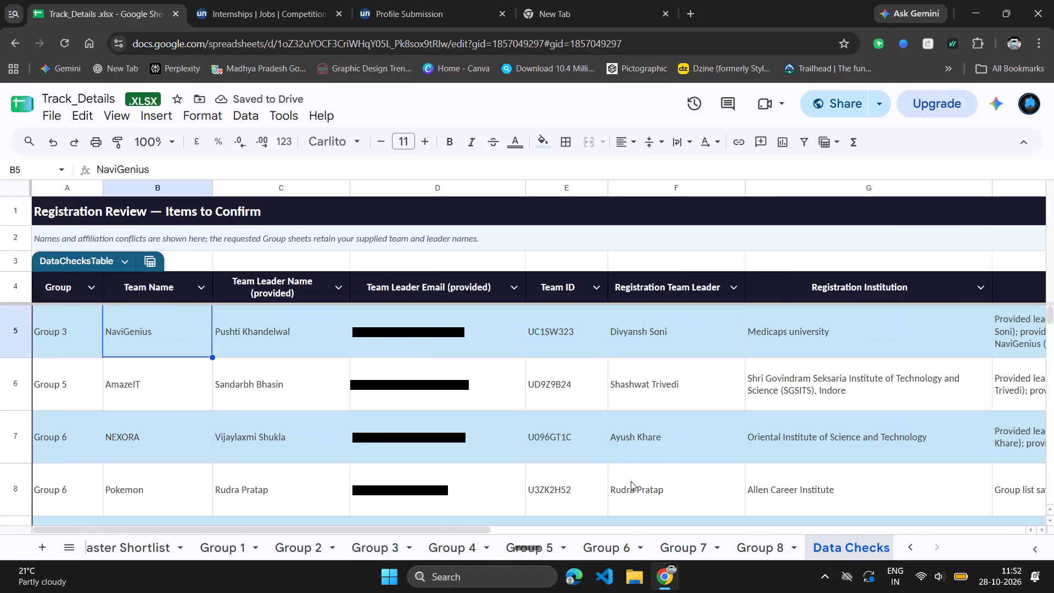
pyautogui.hscroll(-5, 545, 433)
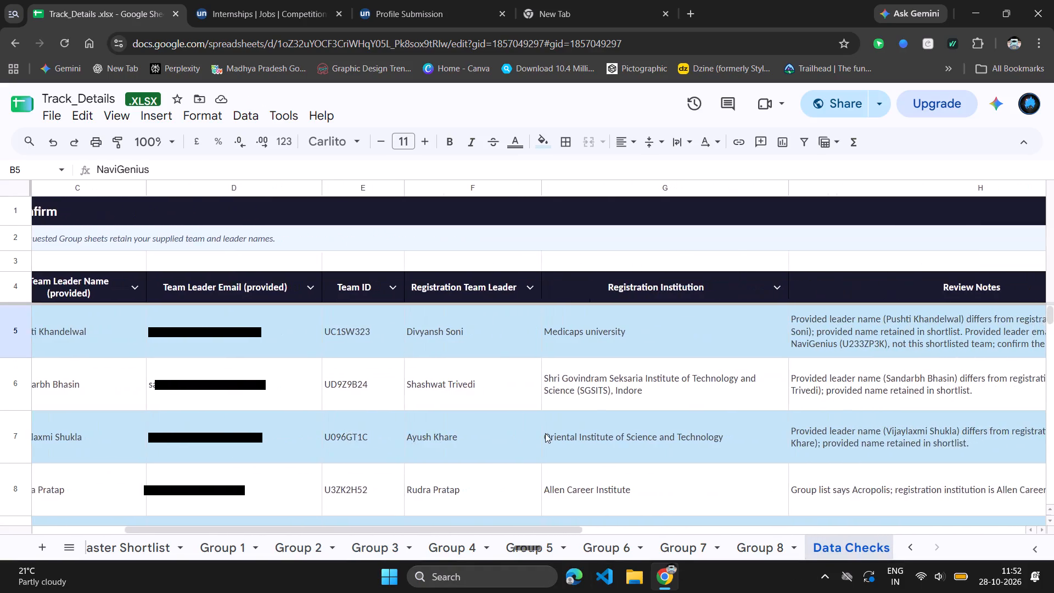
pyautogui.hscroll(-2, 545, 433)
pyautogui.hscroll(2, 545, 433)
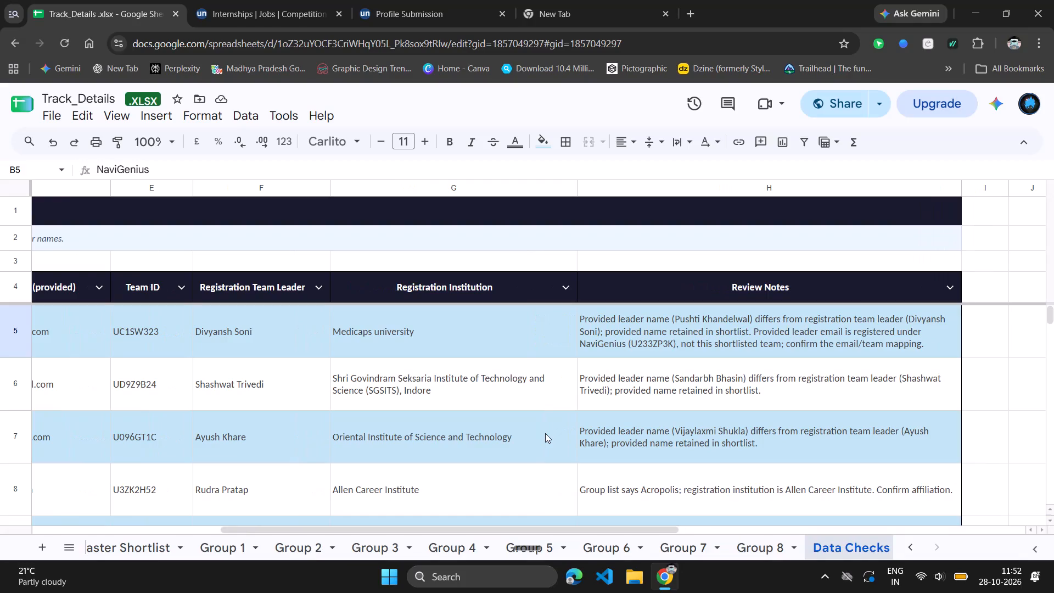
pyautogui.hscroll(5, 545, 433)
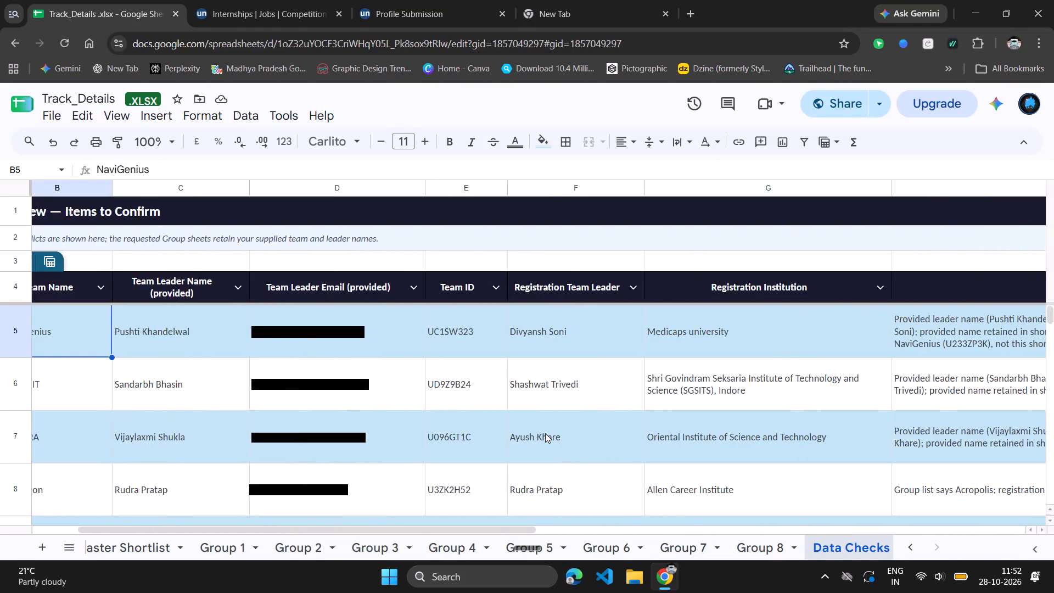
pyautogui.hscroll(3, 545, 433)
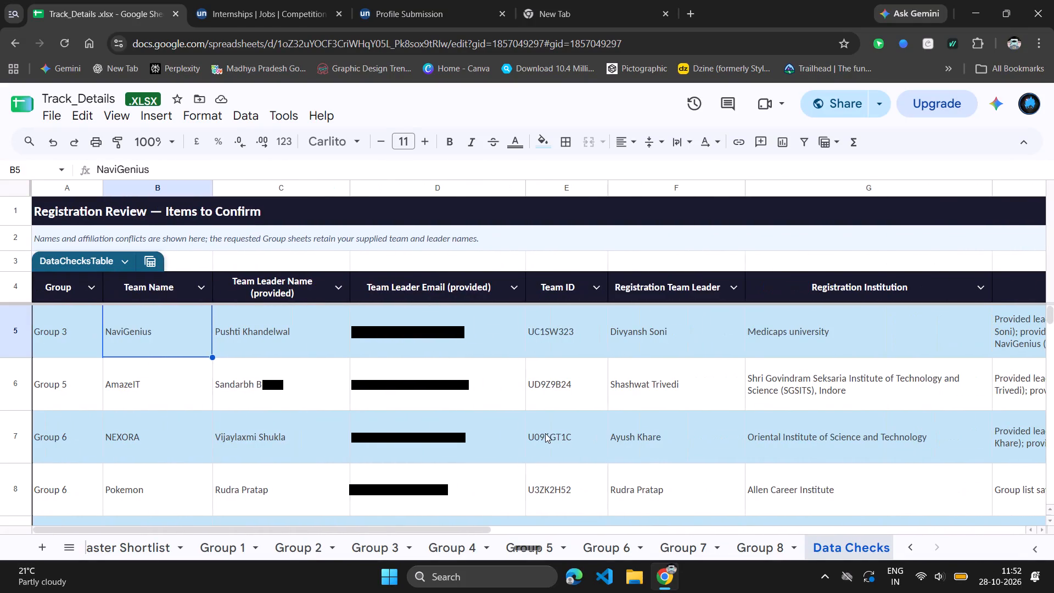
# Search the AI-Manthan 2.0 registrations on Unstop for the team name AmazeIT copied from Data Checks, and open its entry.
pyautogui.click(148, 381)
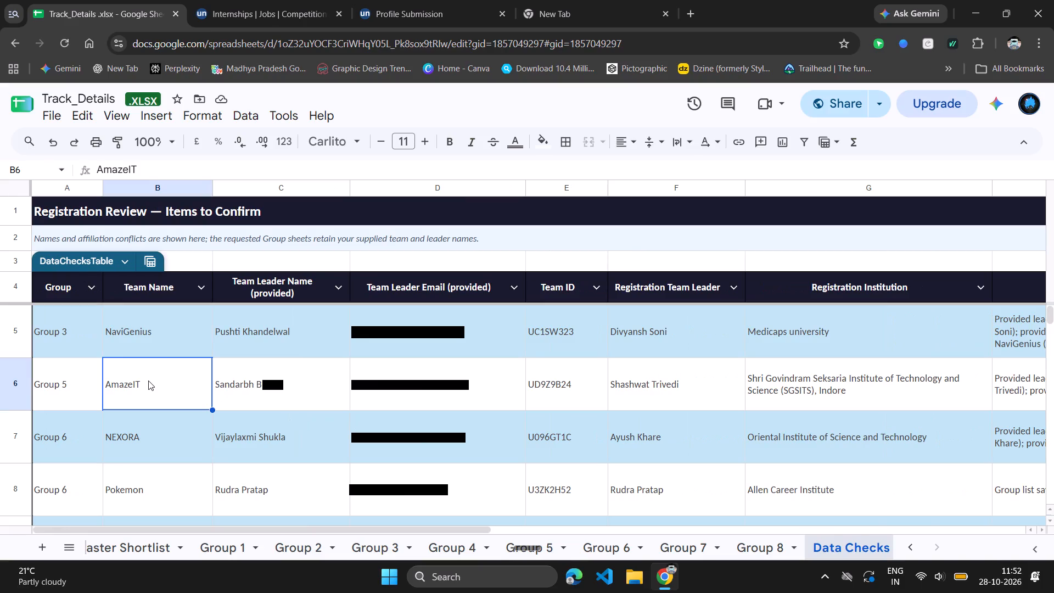
pyautogui.hotkey('ctrl', 'c')
pyautogui.click(408, 0)
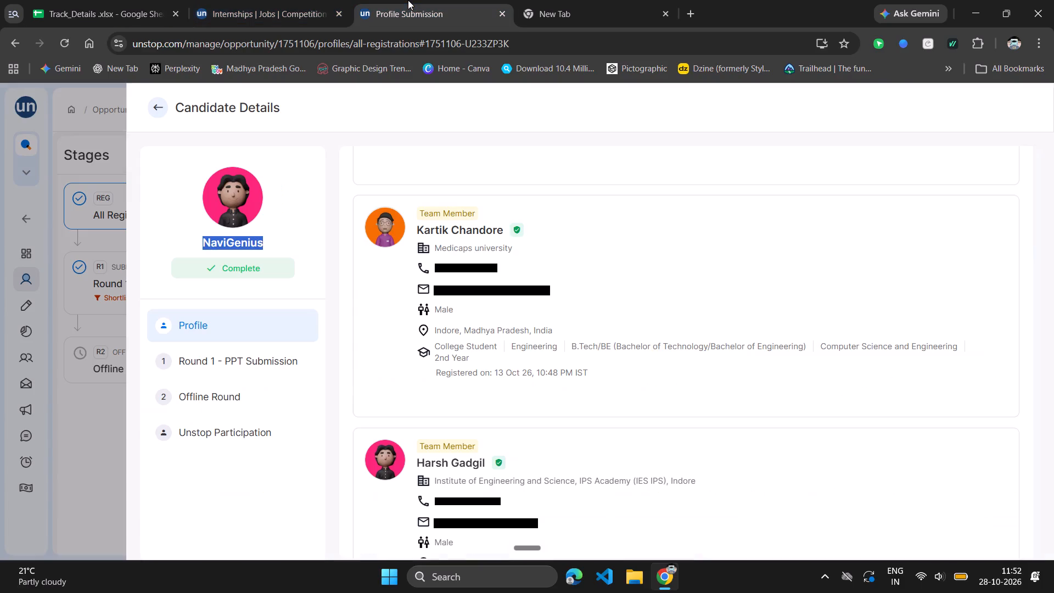
pyautogui.click(150, 107)
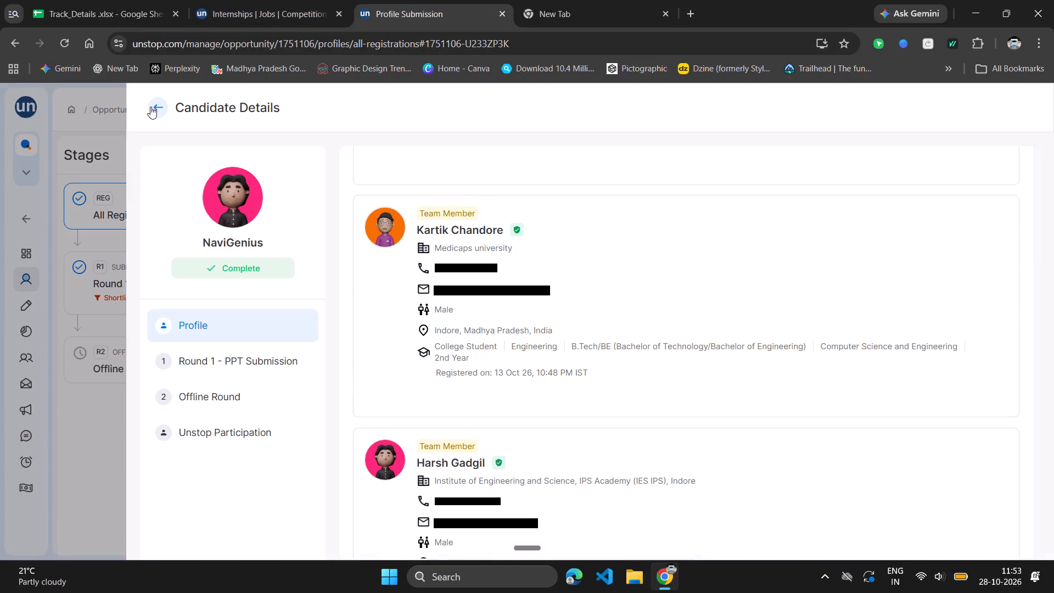
pyautogui.tripleClick(319, 208)
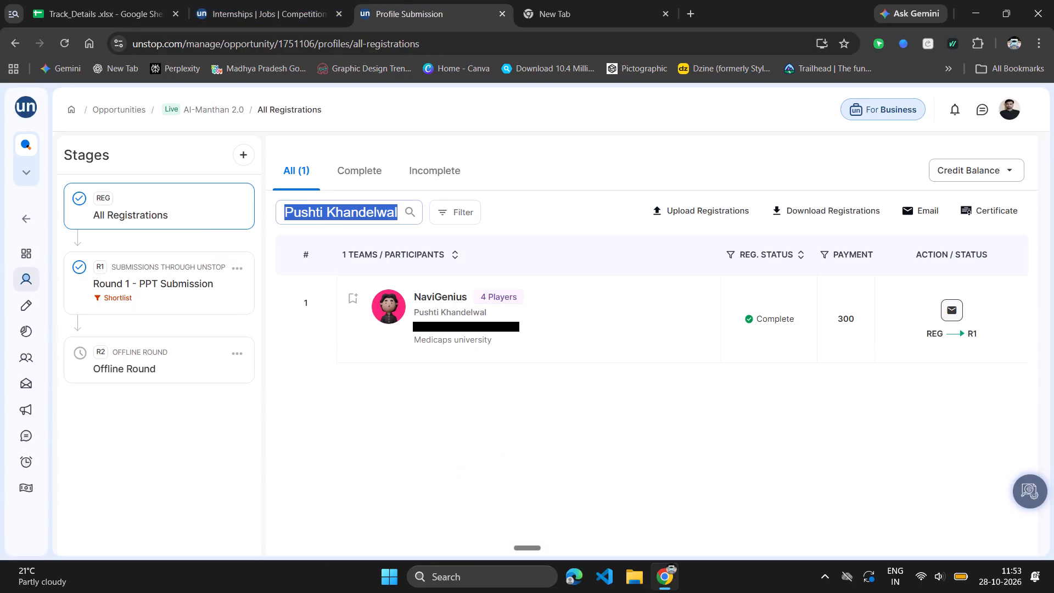
pyautogui.hotkey('ctrl', 'v')
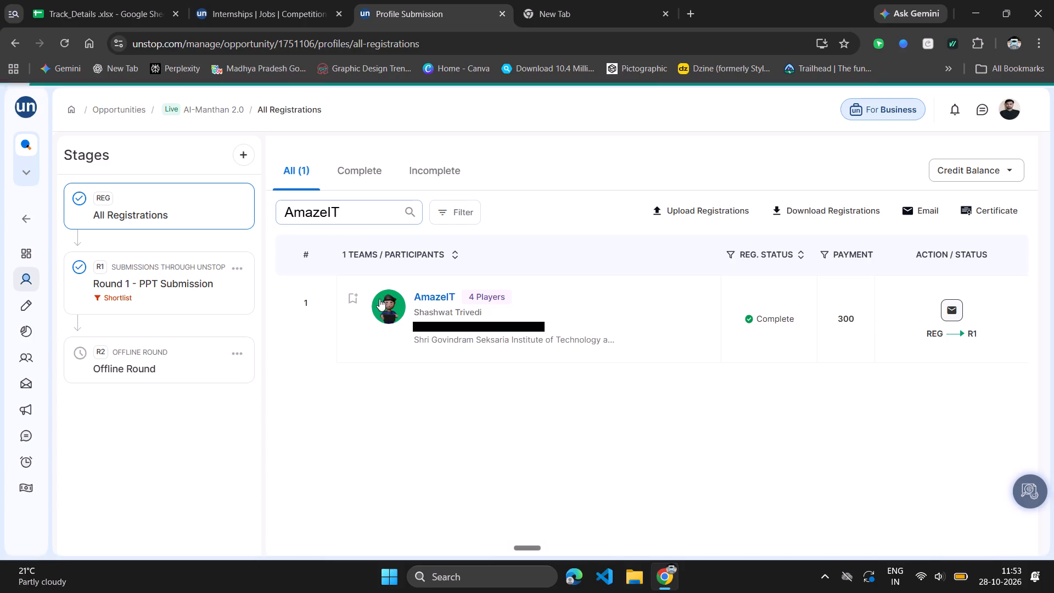
pyautogui.click(421, 294)
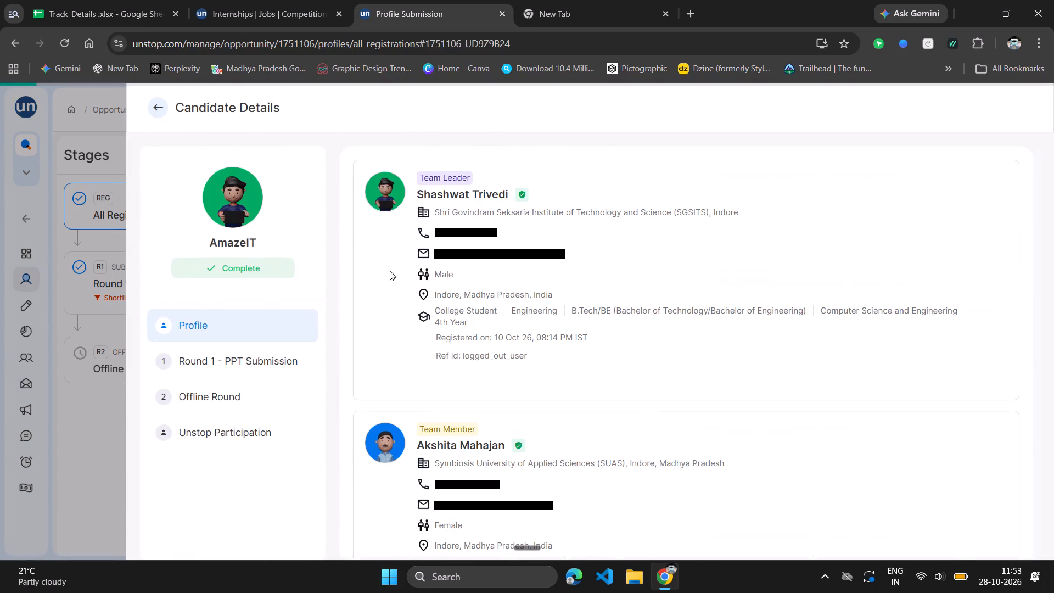
# Check the AmazeIT leader and member profiles on Unstop against the AmazeIT row in the Data Checks sheet.
pyautogui.click(120, 0)
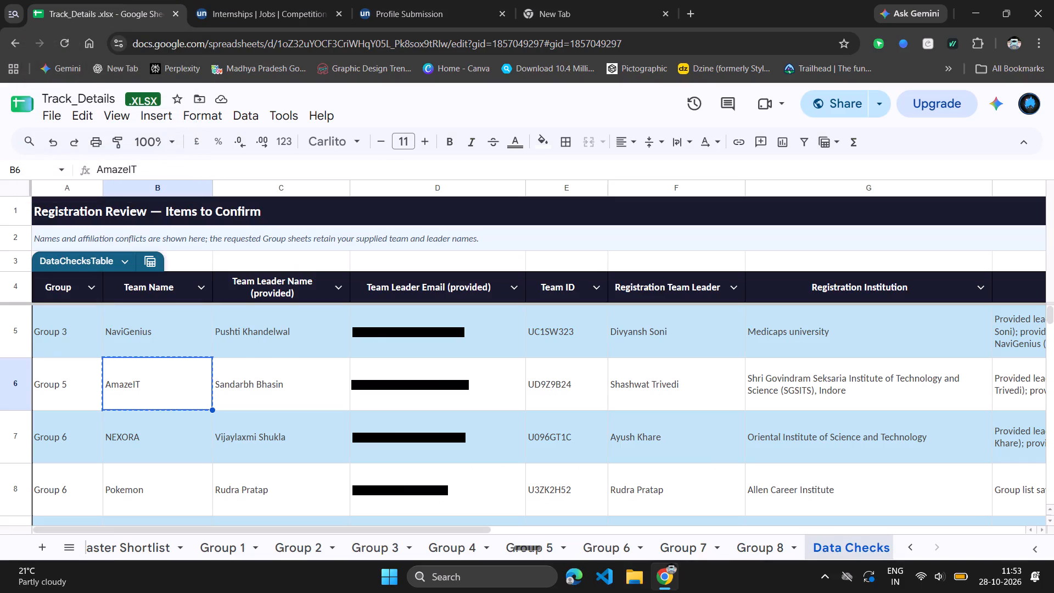
pyautogui.click(281, 2)
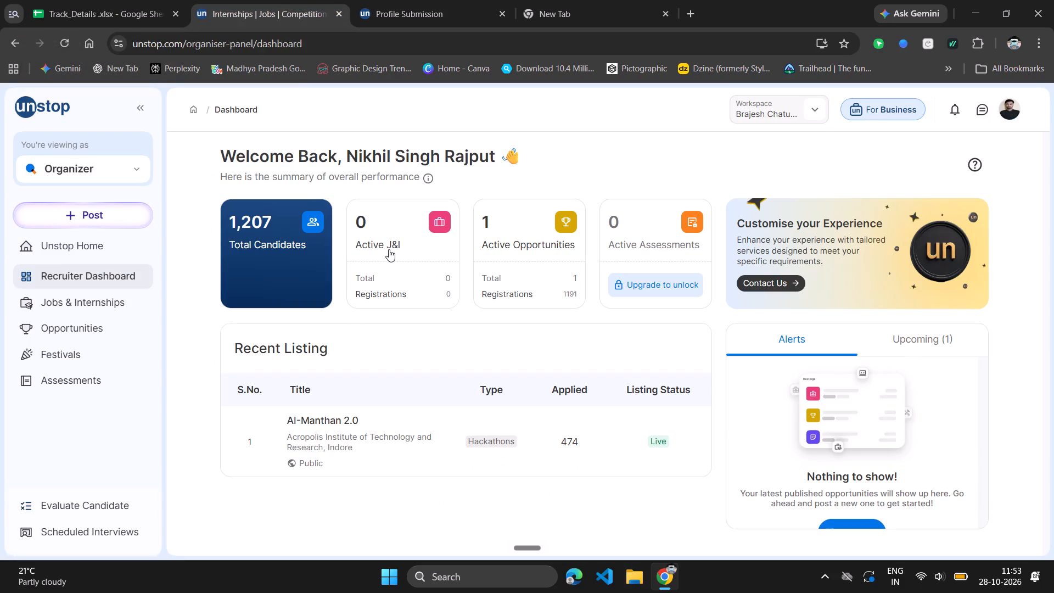
pyautogui.click(395, 3)
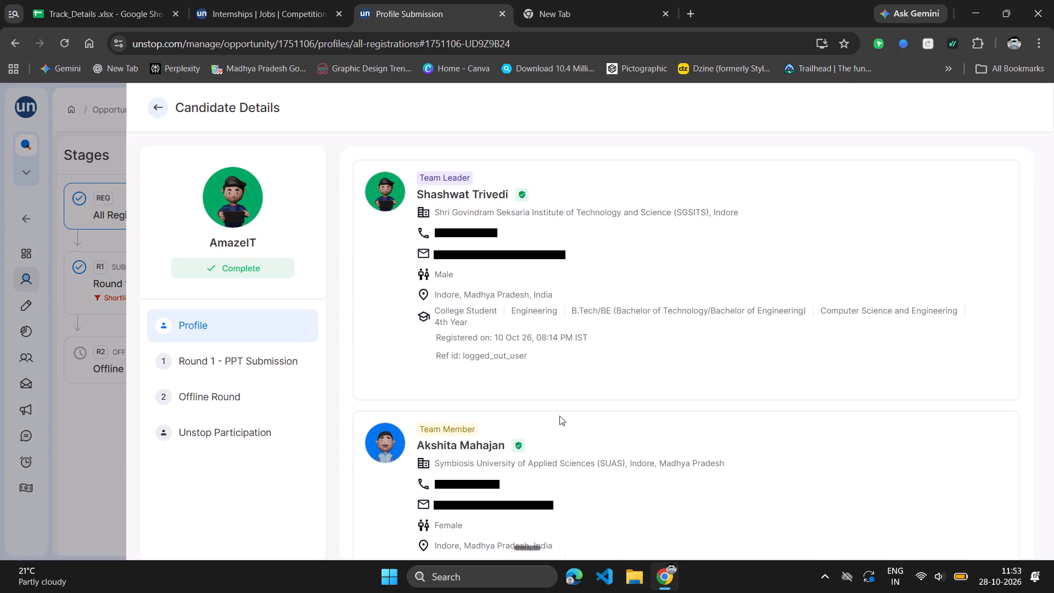
pyautogui.scroll(-2, 559, 416)
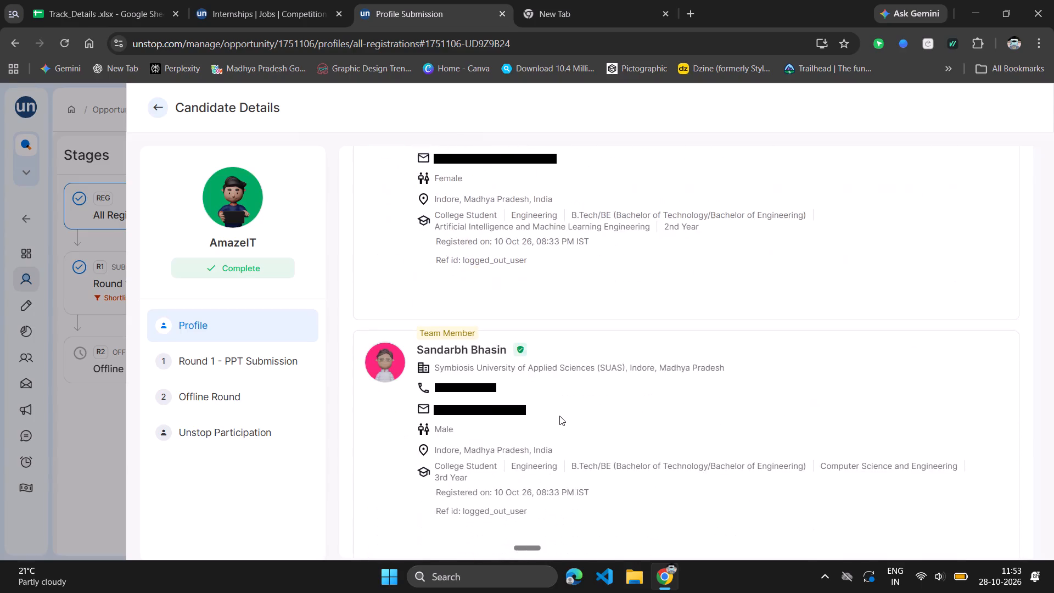
pyautogui.scroll(-2, 559, 416)
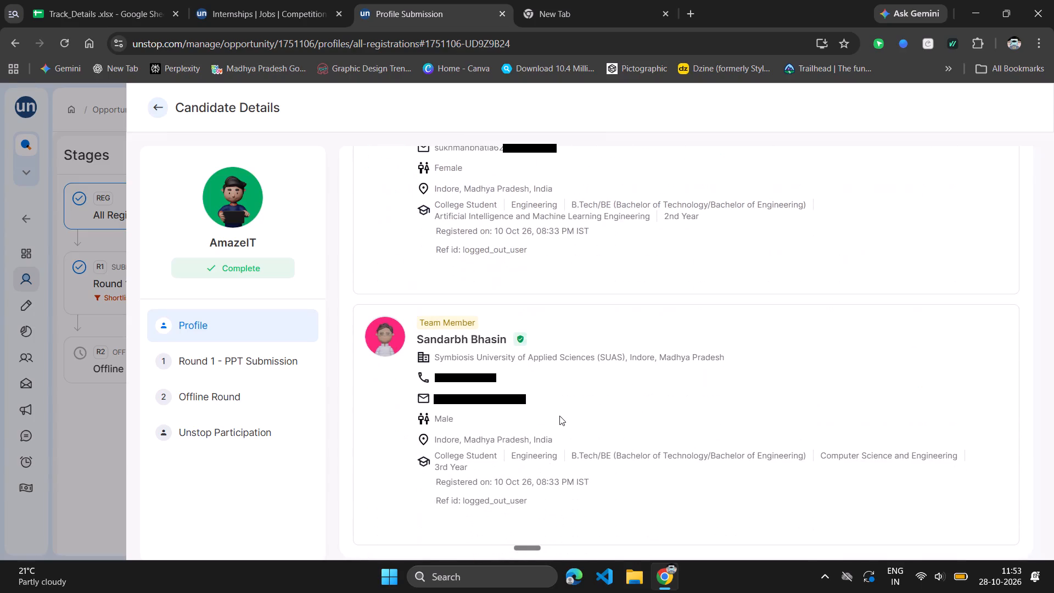
pyautogui.scroll(4, 559, 416)
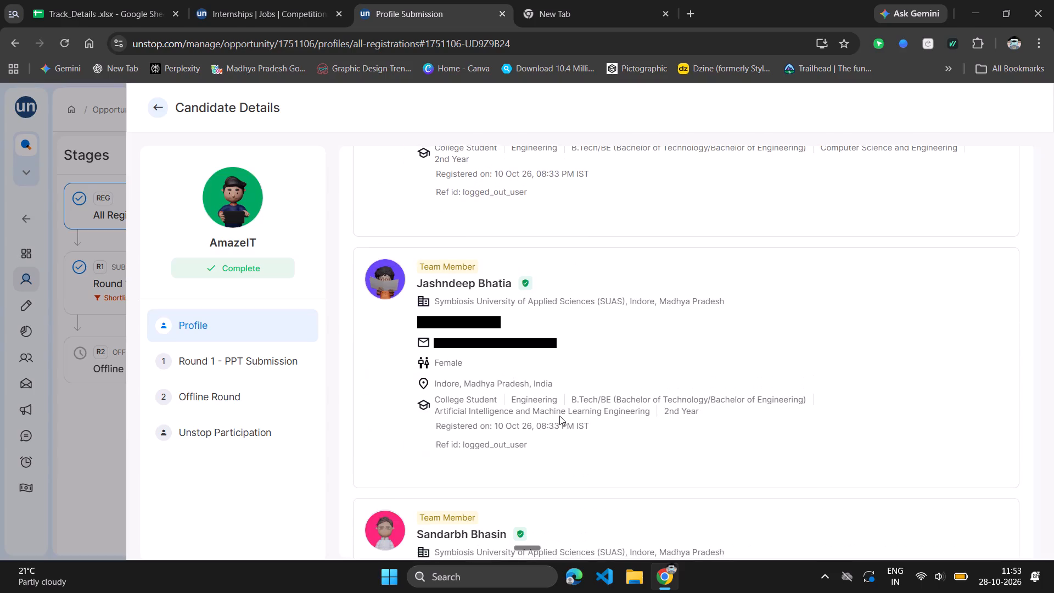
pyautogui.scroll(4, 559, 416)
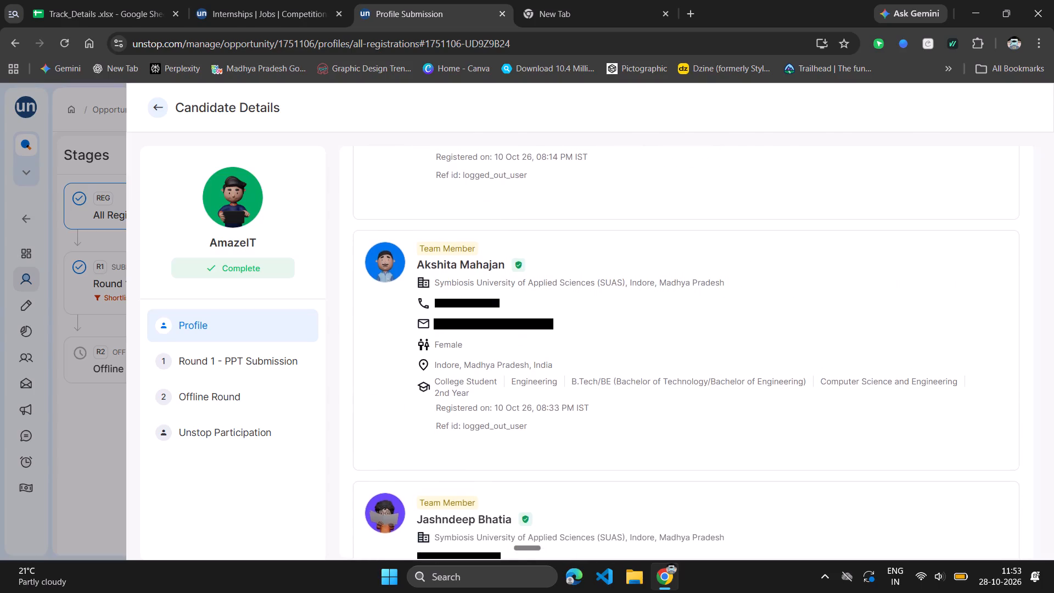
pyautogui.scroll(4, 559, 416)
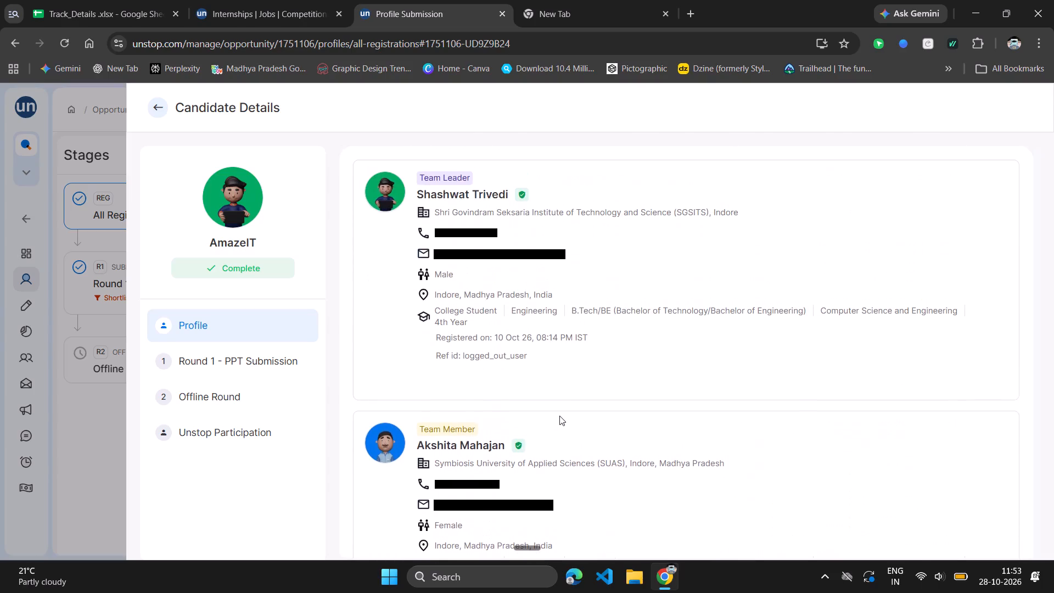
pyautogui.scroll(-2, 559, 416)
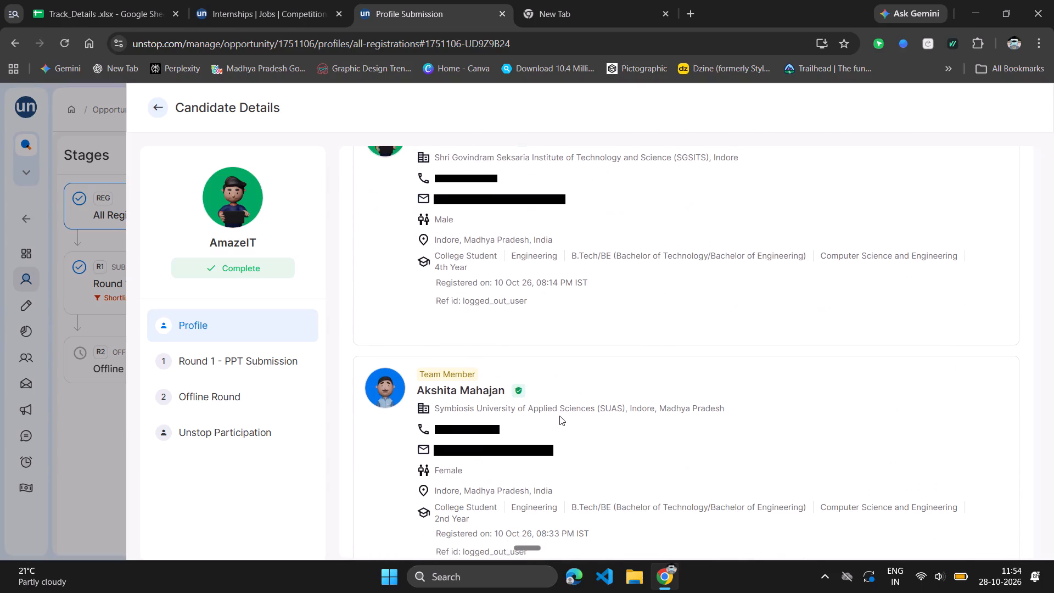
pyautogui.scroll(-3, 559, 416)
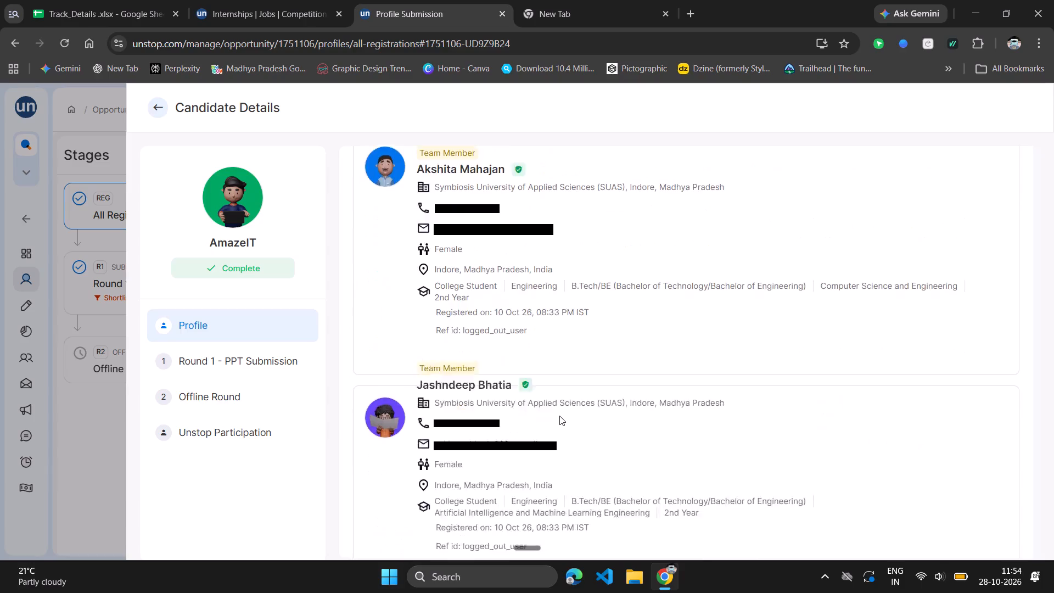
pyautogui.scroll(-4, 559, 416)
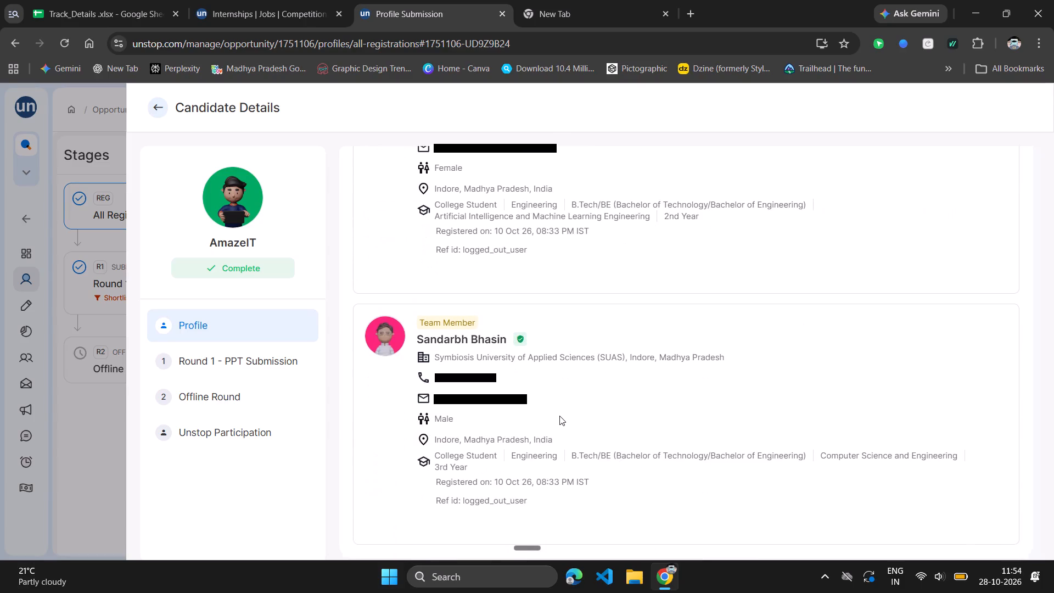
pyautogui.scroll(-1, 559, 416)
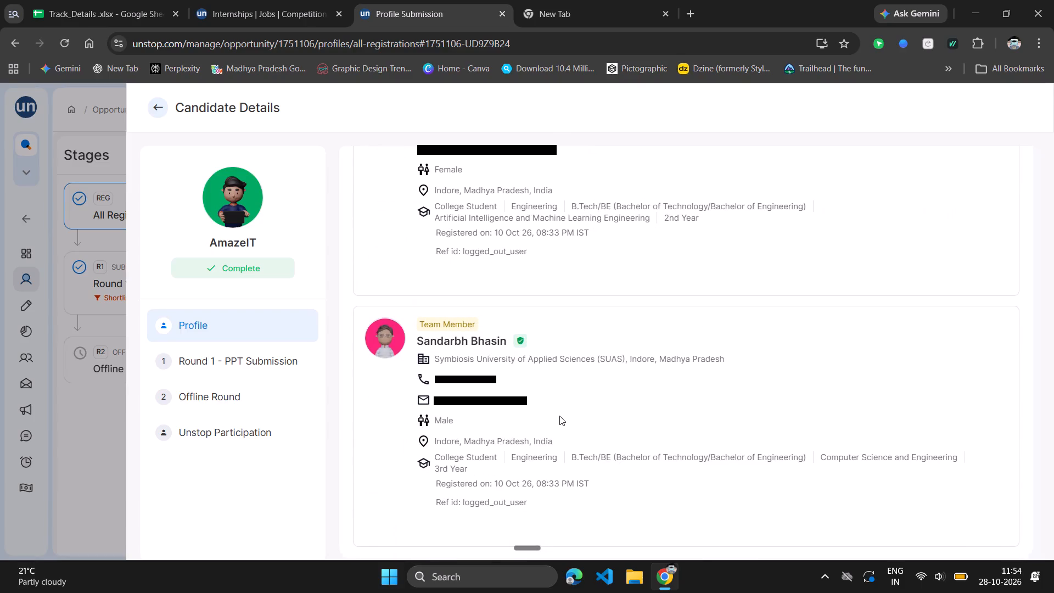
pyautogui.scroll(6, 559, 416)
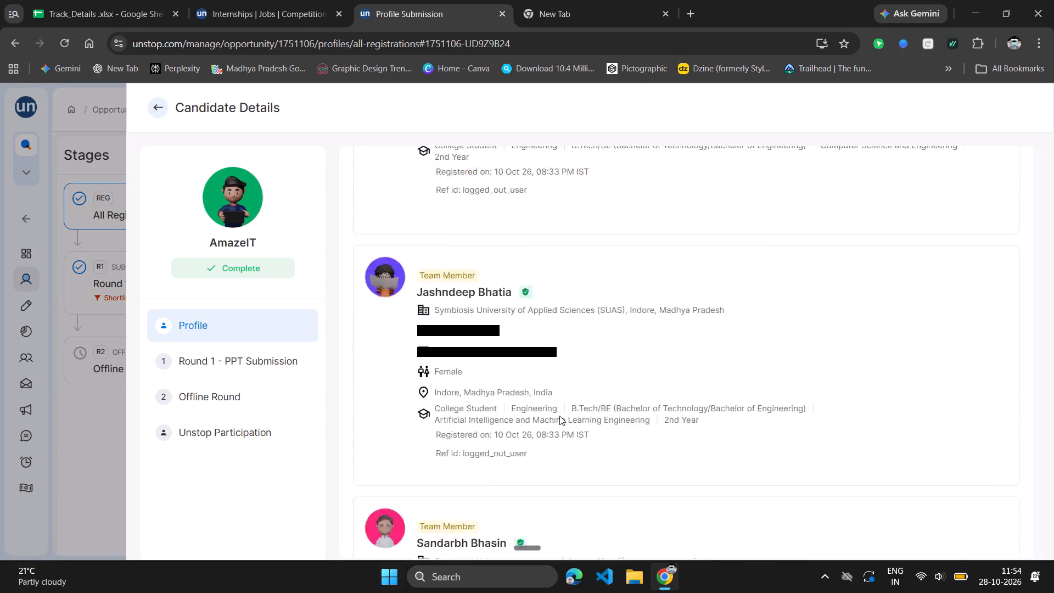
pyautogui.scroll(3, 559, 416)
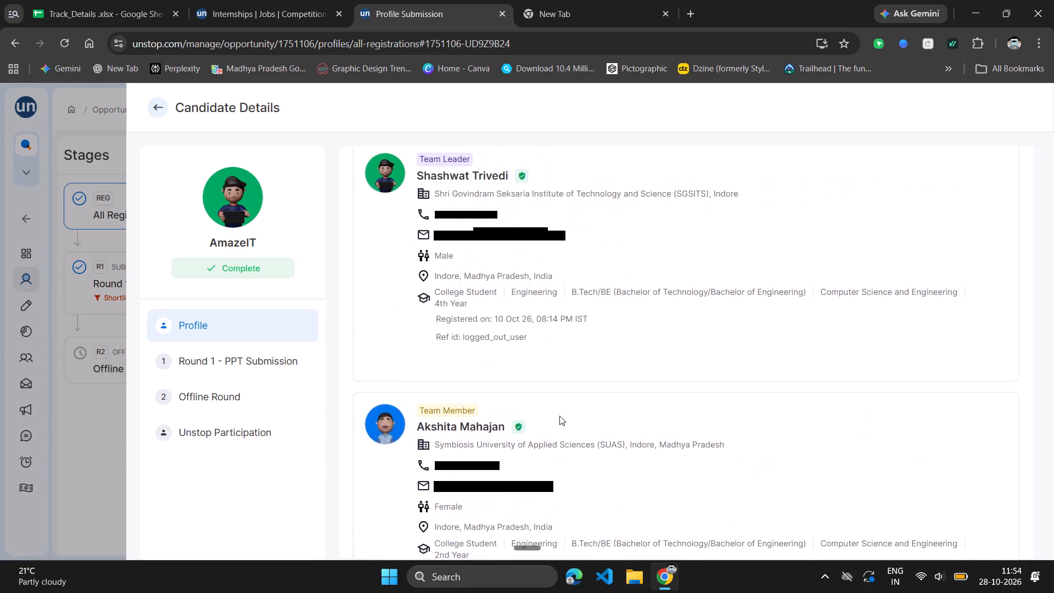
# Replace the AmazeIT team leader name in cell C6 of Data Checks with the leader name copied from the Unstop profile.
pyautogui.scroll(1, 559, 416)
pyautogui.moveTo(416, 195); pyautogui.dragTo(526, 203)
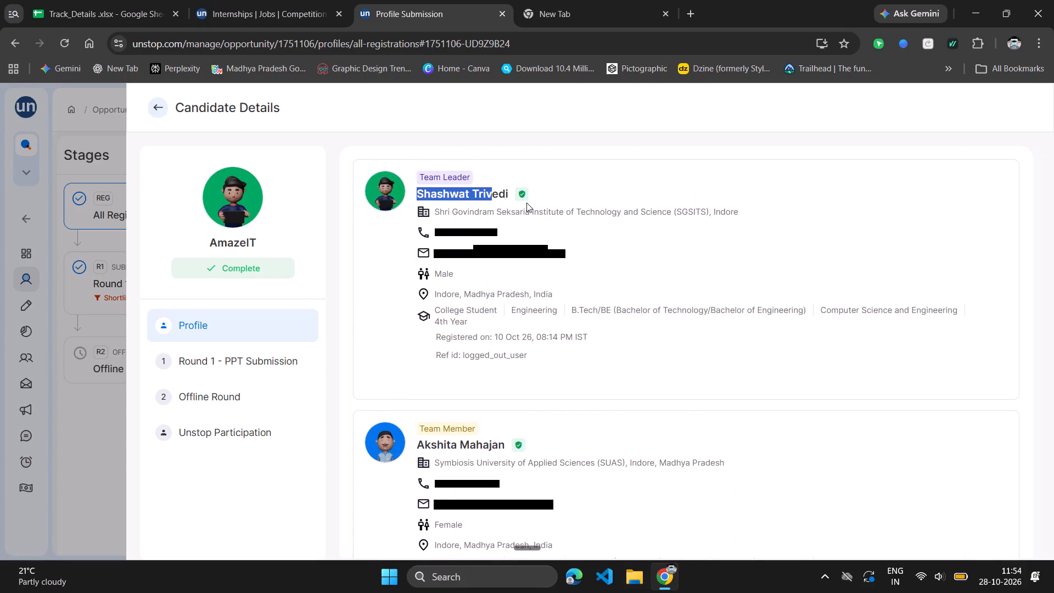
pyautogui.moveTo(526, 203); pyautogui.dragTo(510, 198)
pyautogui.moveTo(510, 198); pyautogui.dragTo(509, 198)
pyautogui.moveTo(509, 198); pyautogui.dragTo(508, 198)
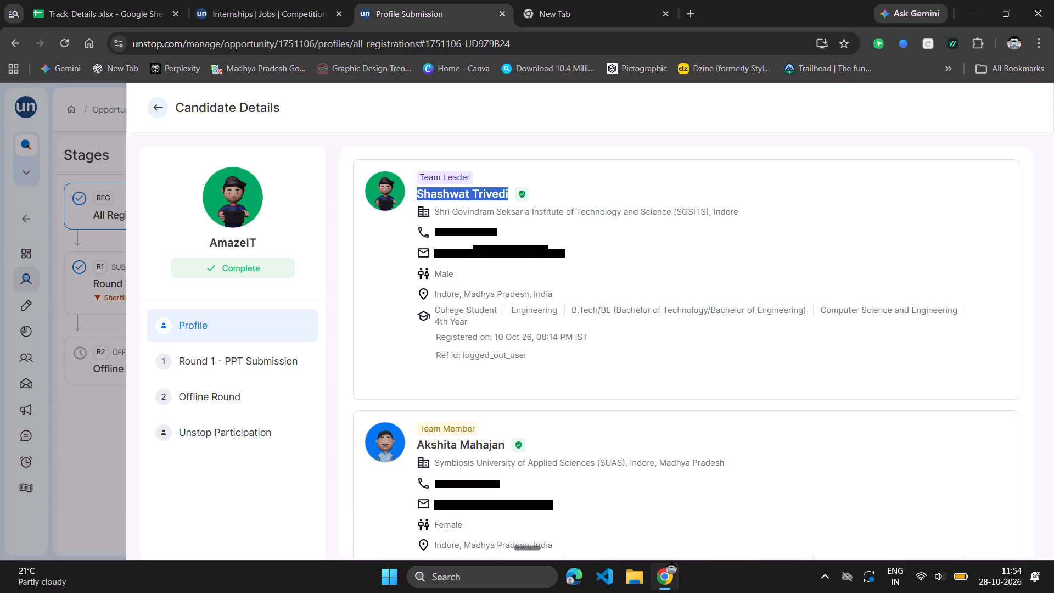
pyautogui.hotkey('ctrl', 'c')
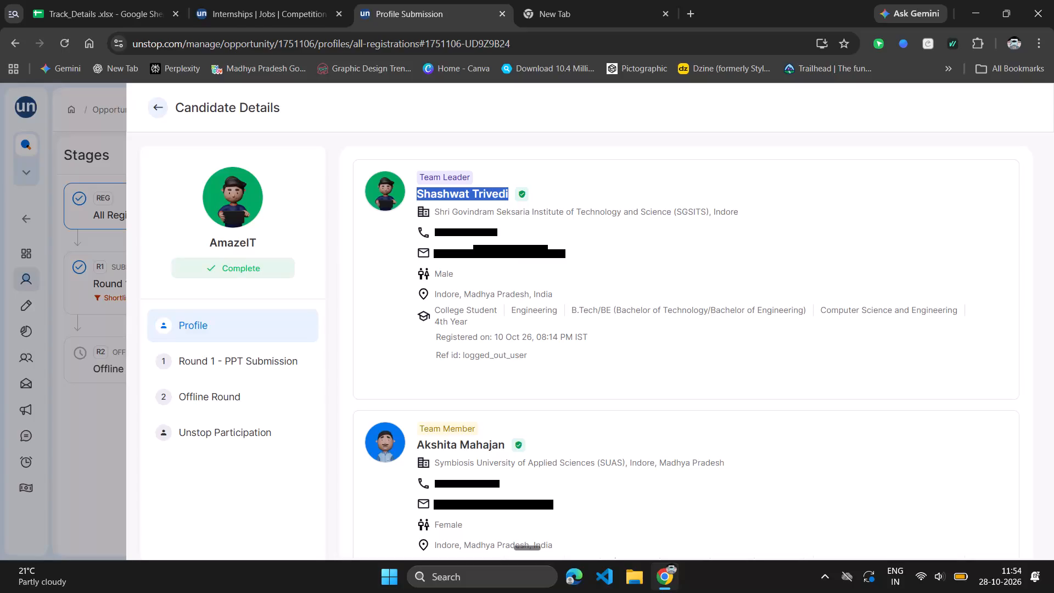
pyautogui.click(133, 0)
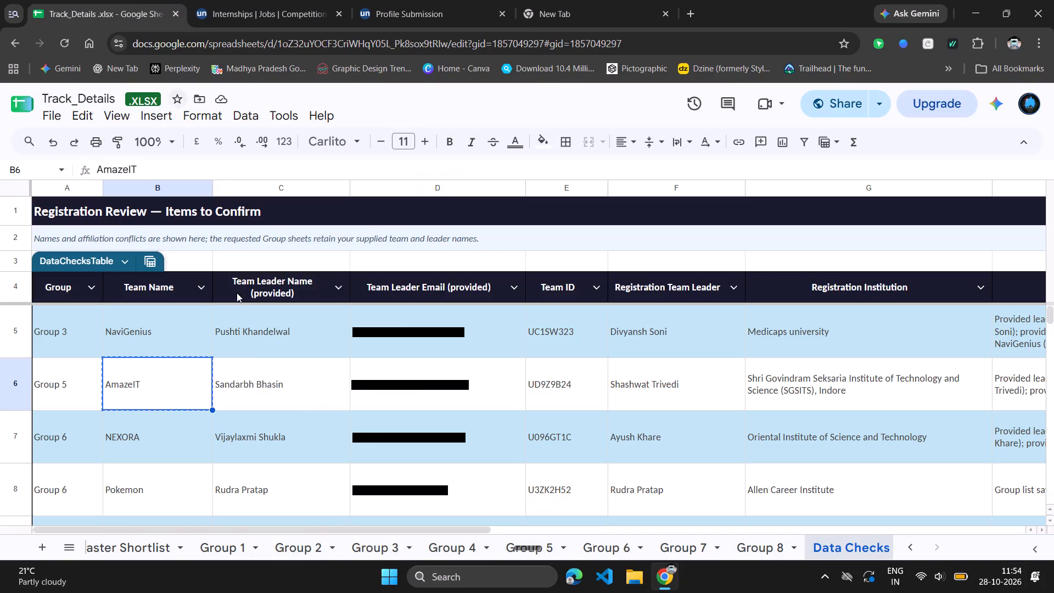
pyautogui.click(278, 394)
pyautogui.doubleClick(278, 394)
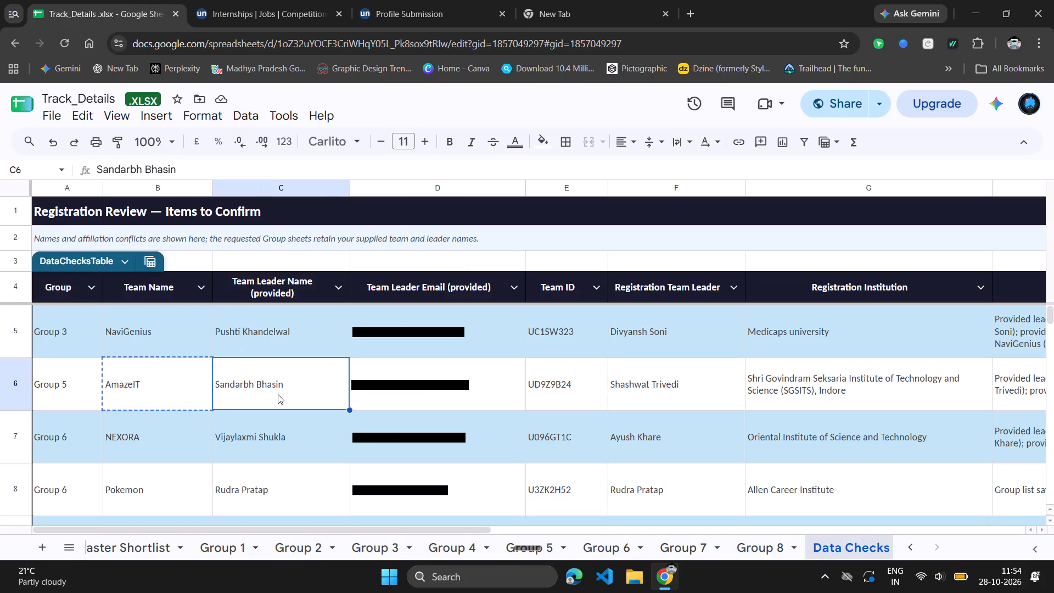
pyautogui.click(278, 394)
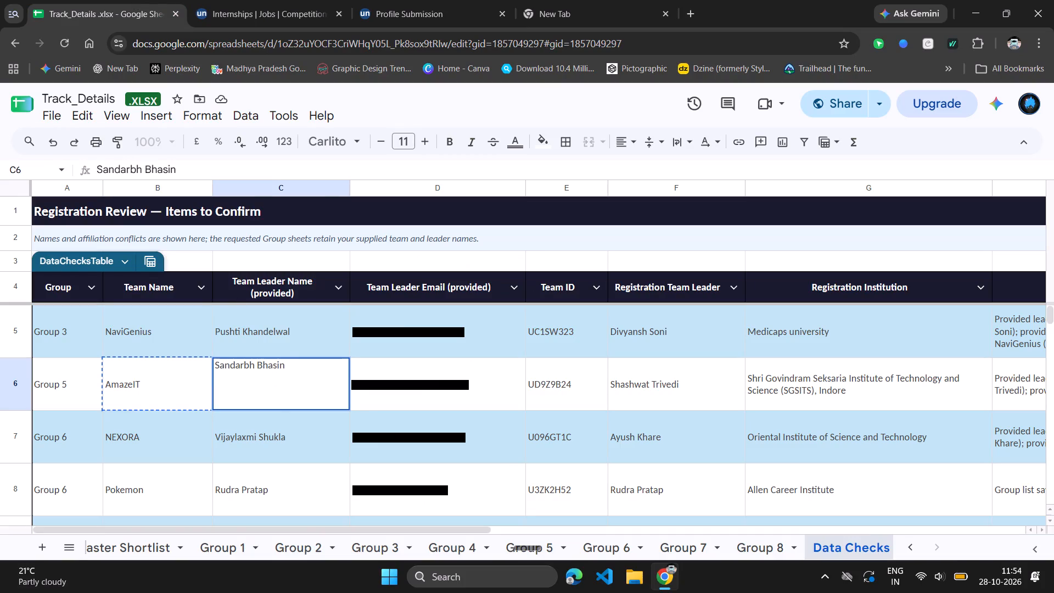
pyautogui.tripleClick(285, 365)
pyautogui.hotkey('ctrl', 'v')
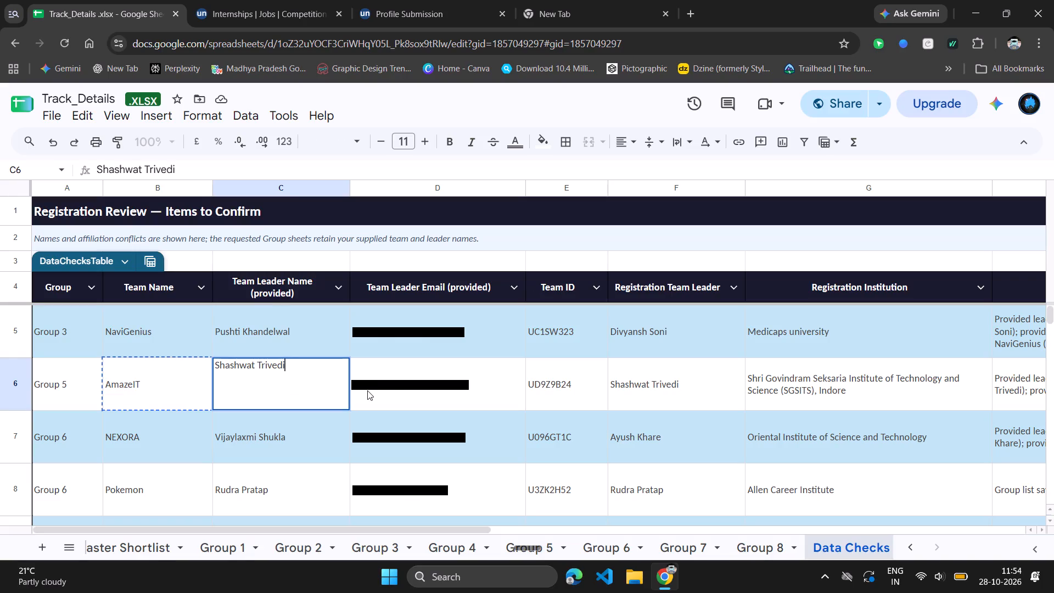
pyautogui.click(393, 385)
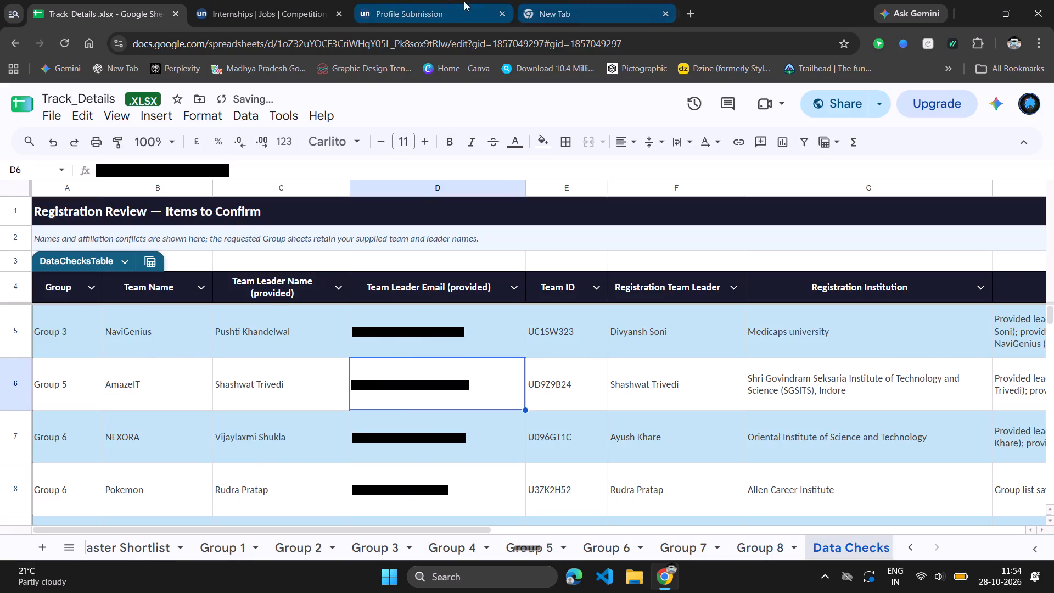
# Replace the AmazeIT team leader email in cell D6 of Data Checks with the leader's email copied from Unstop.
pyautogui.click(442, 0)
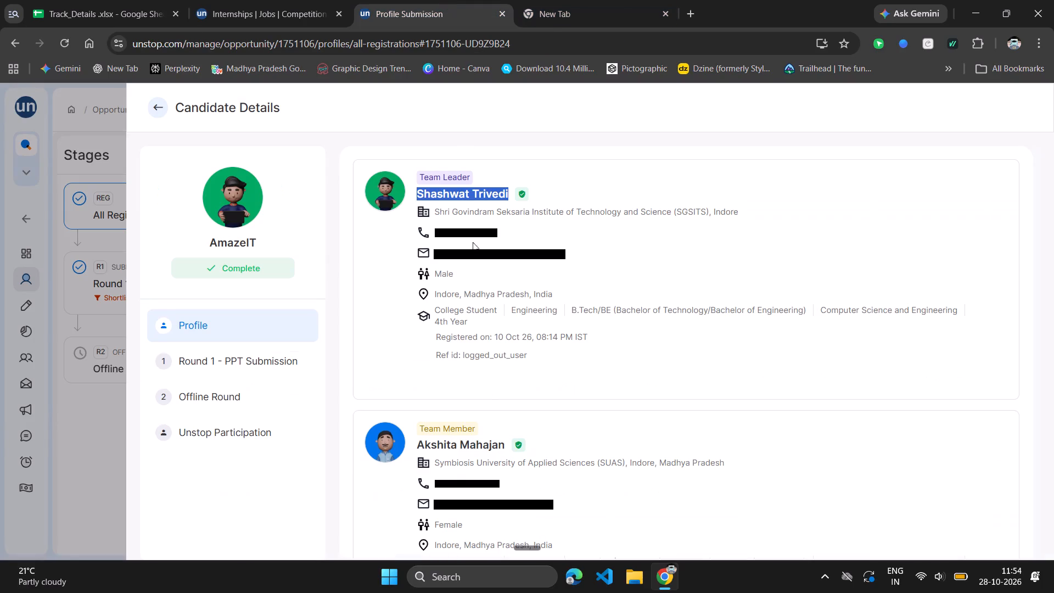
pyautogui.moveTo(429, 251); pyautogui.dragTo(557, 245)
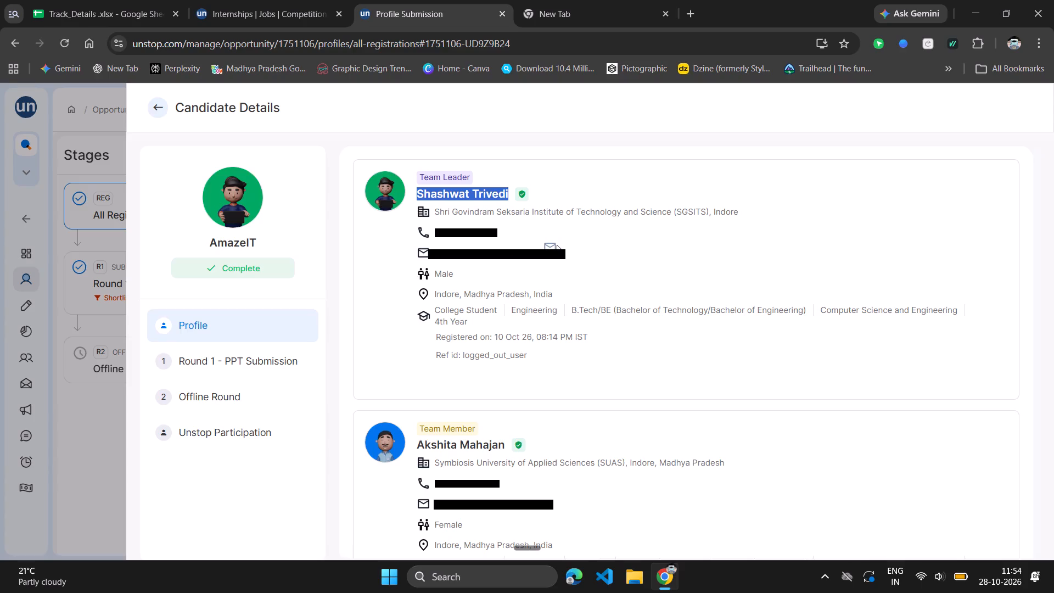
pyautogui.moveTo(435, 255); pyautogui.dragTo(626, 259)
pyautogui.hotkey('ctrl', 'c')
pyautogui.click(136, 2)
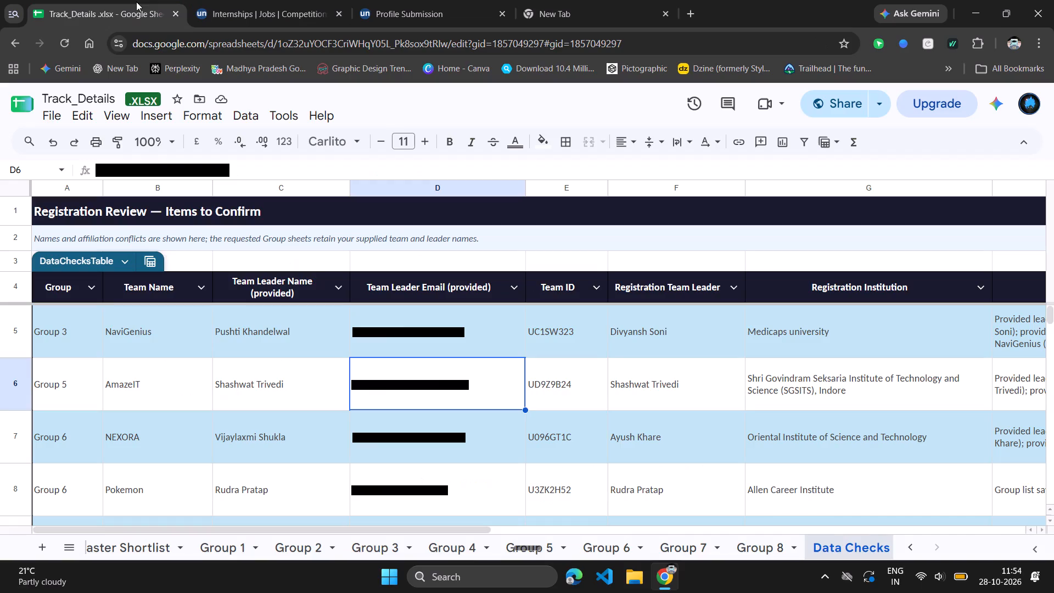
pyautogui.click(416, 388)
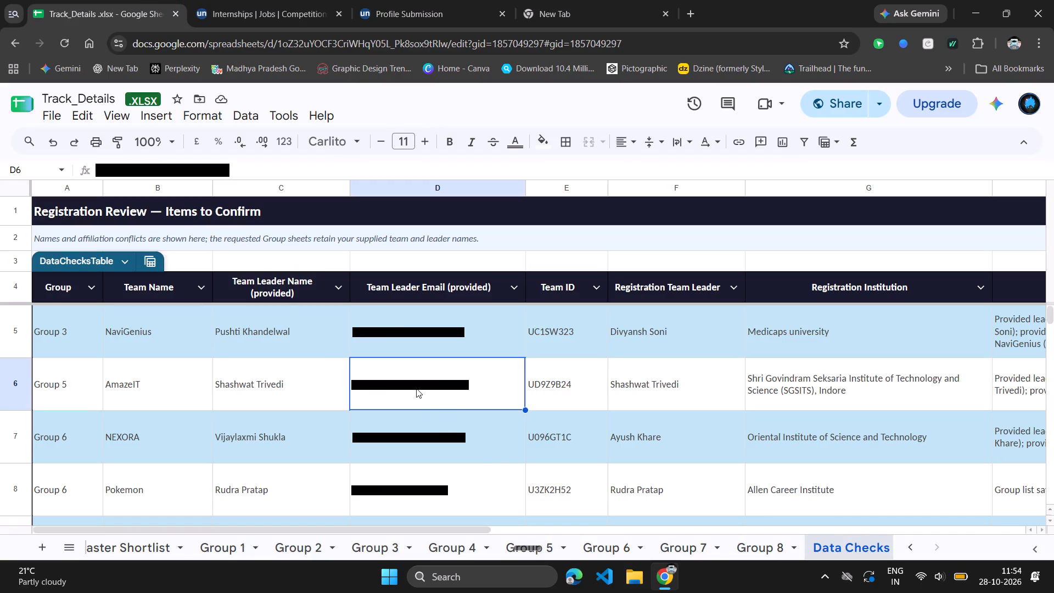
pyautogui.tripleClick(416, 387)
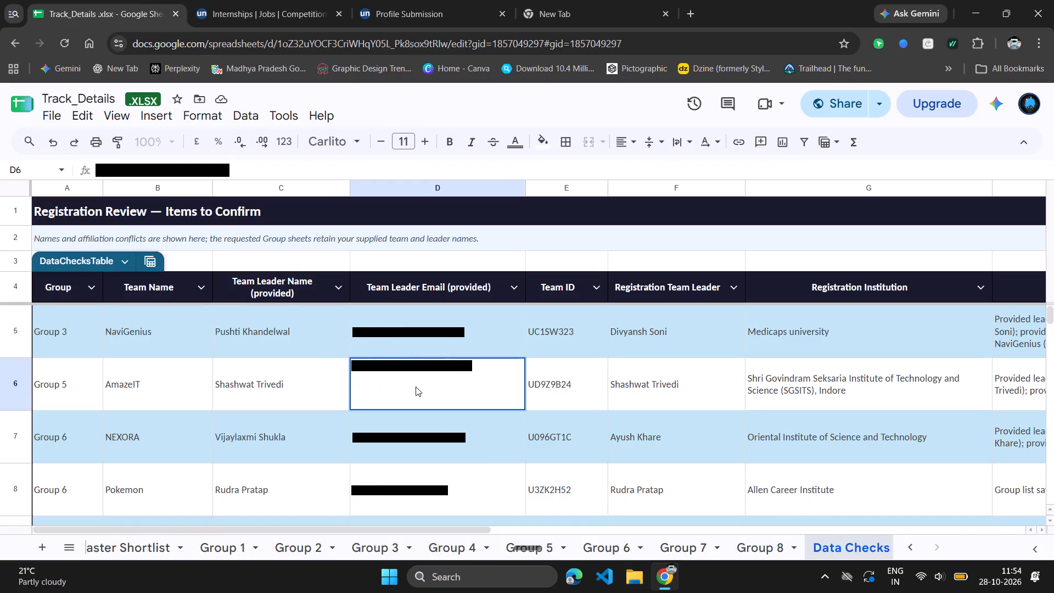
pyautogui.hotkey('ctrl', 'a')
pyautogui.hotkey('ctrl', 'v')
pyautogui.hotkey('ctrl', 'z')
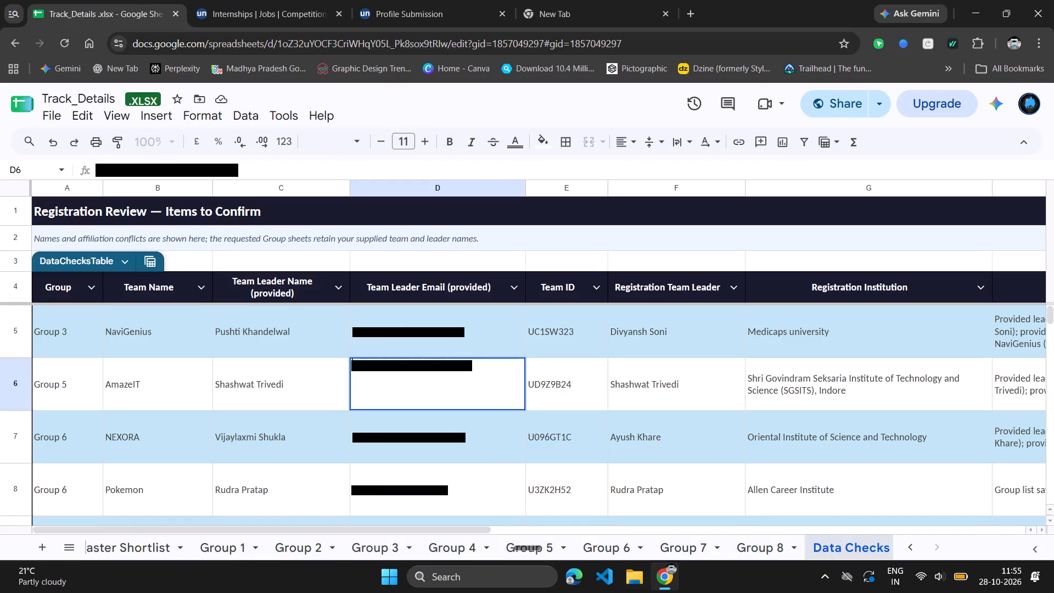
pyautogui.tripleClick(421, 366)
pyautogui.hotkey('ctrl', 'v')
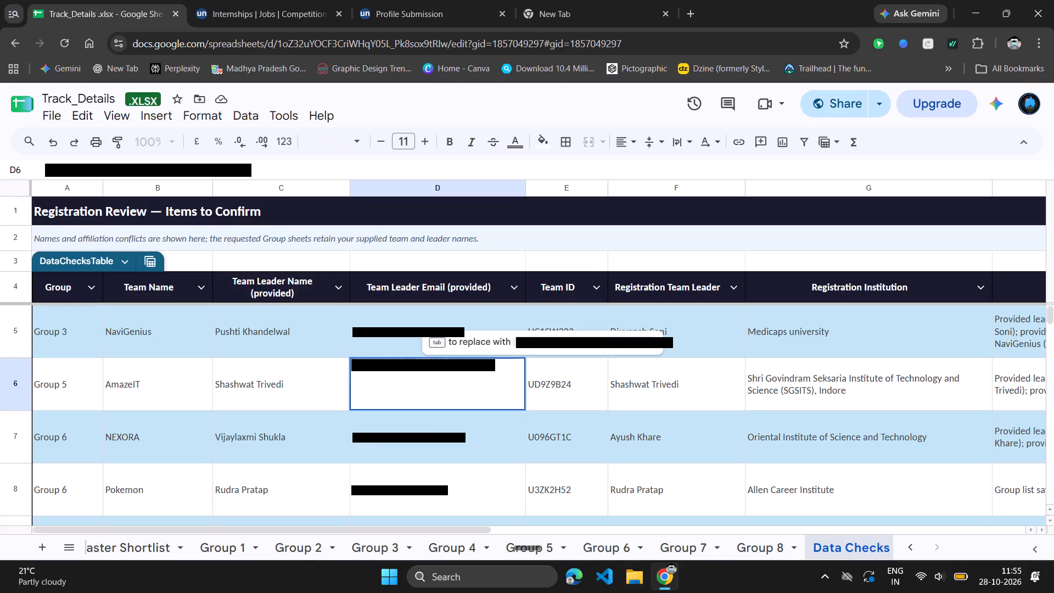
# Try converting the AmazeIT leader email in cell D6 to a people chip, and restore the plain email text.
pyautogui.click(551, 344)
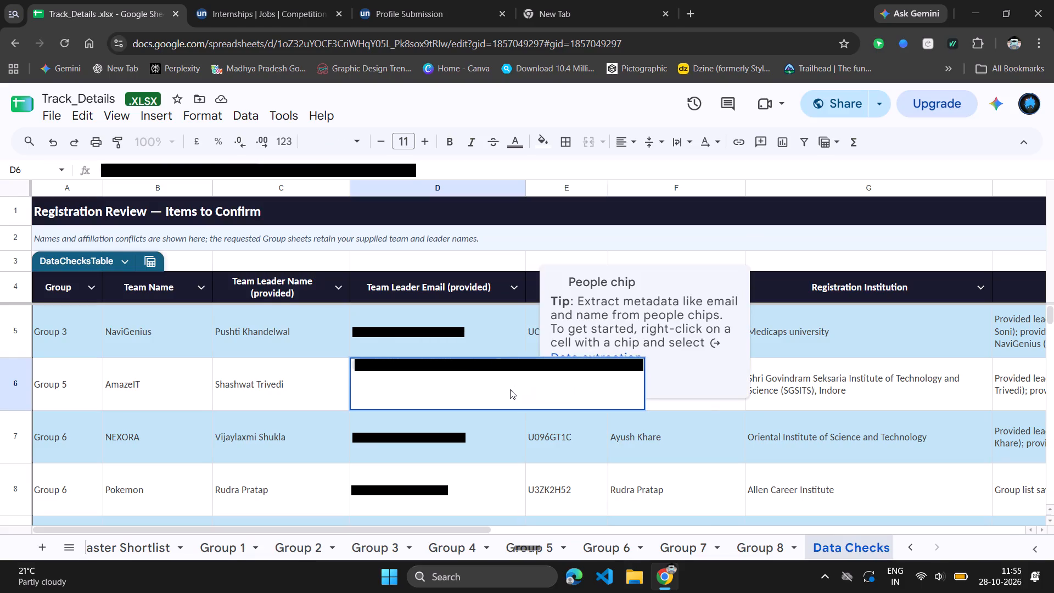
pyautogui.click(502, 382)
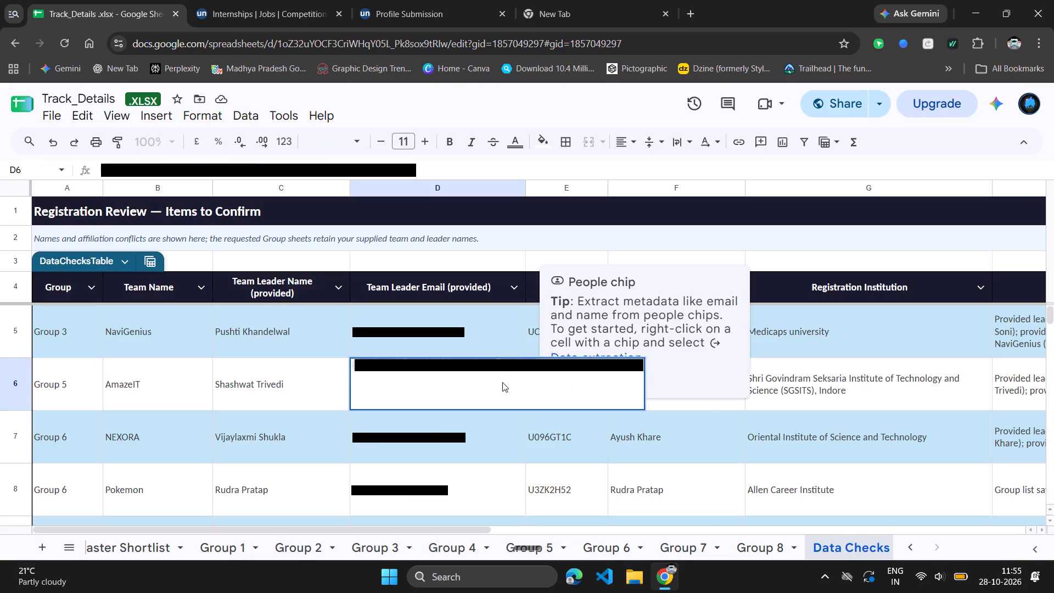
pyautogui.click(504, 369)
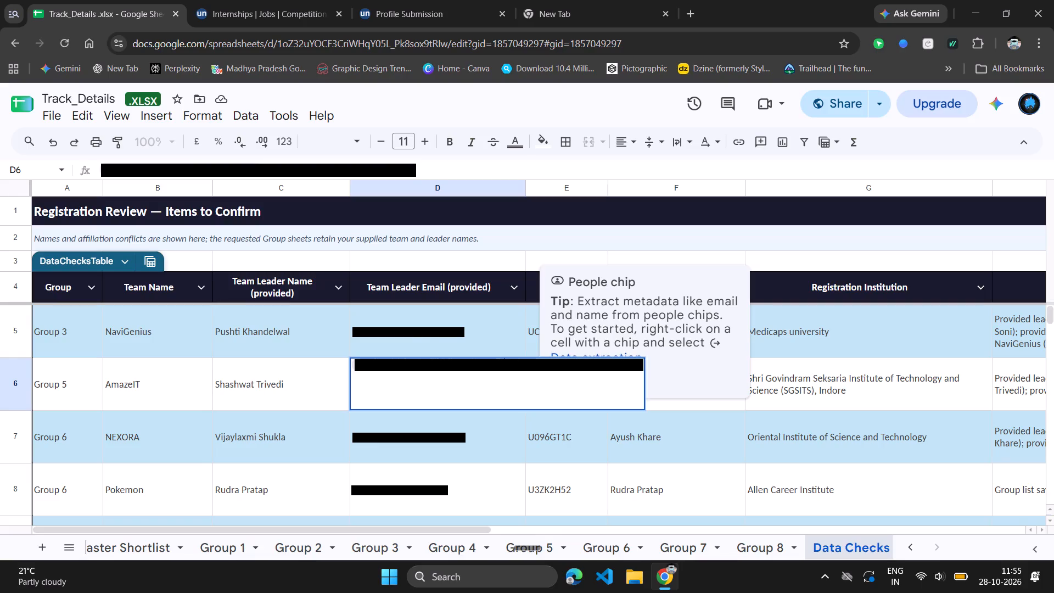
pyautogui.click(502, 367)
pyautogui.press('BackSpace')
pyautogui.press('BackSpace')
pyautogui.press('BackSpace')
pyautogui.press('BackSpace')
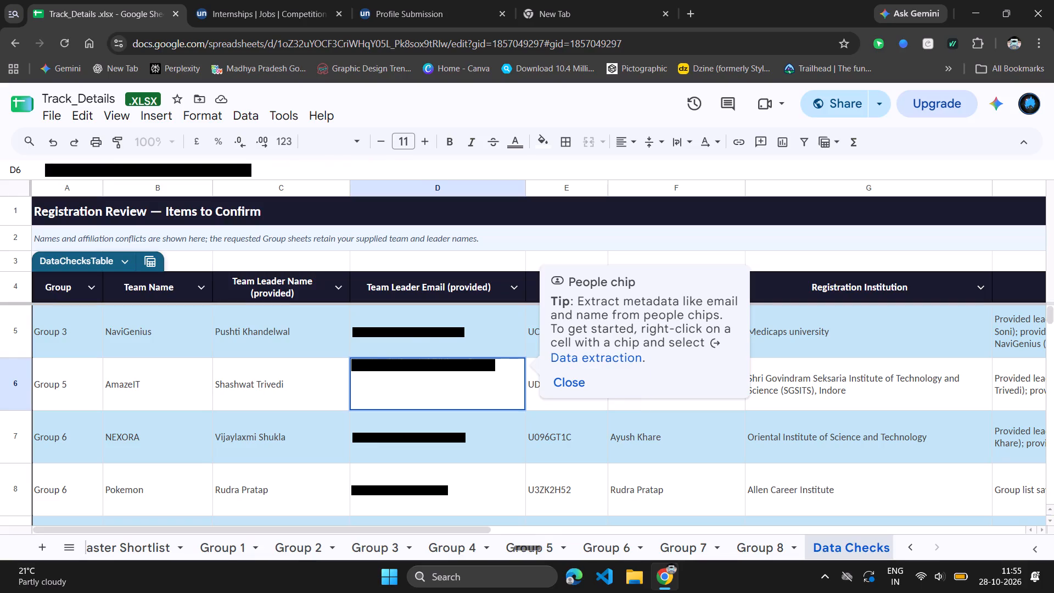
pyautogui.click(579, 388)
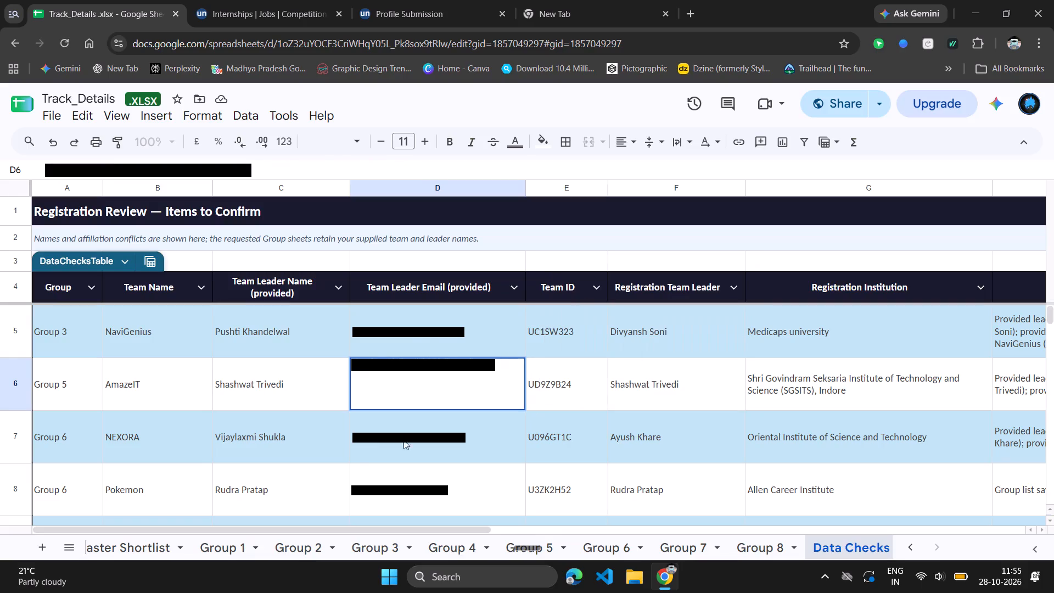
# Examine the registration details and review notes of AmazeIT and the flagged teams below it in Data Checks.
pyautogui.scroll(-1, 355, 452)
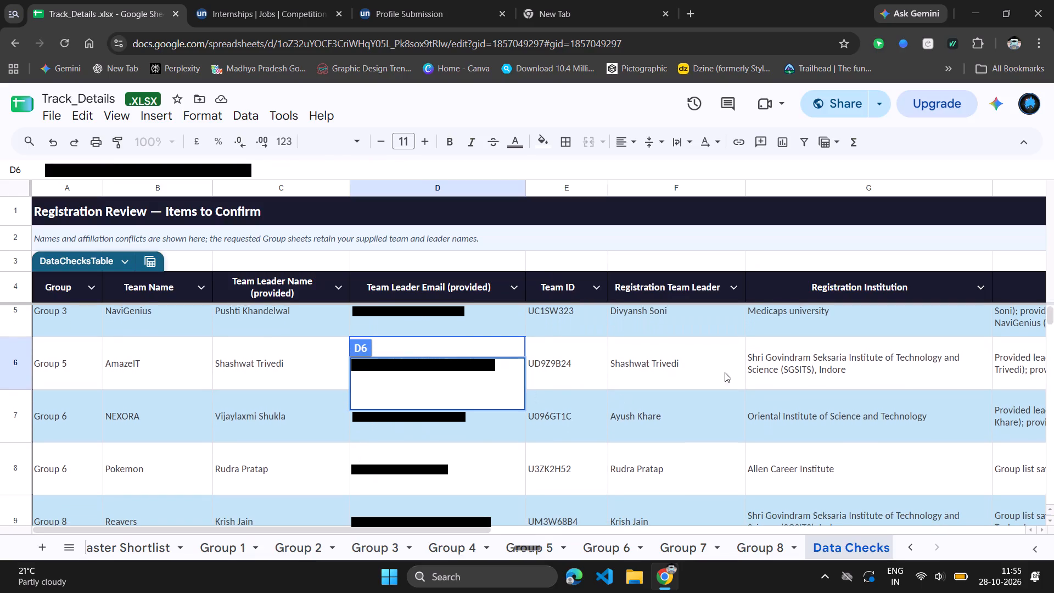
pyautogui.hscroll(-4, 836, 406)
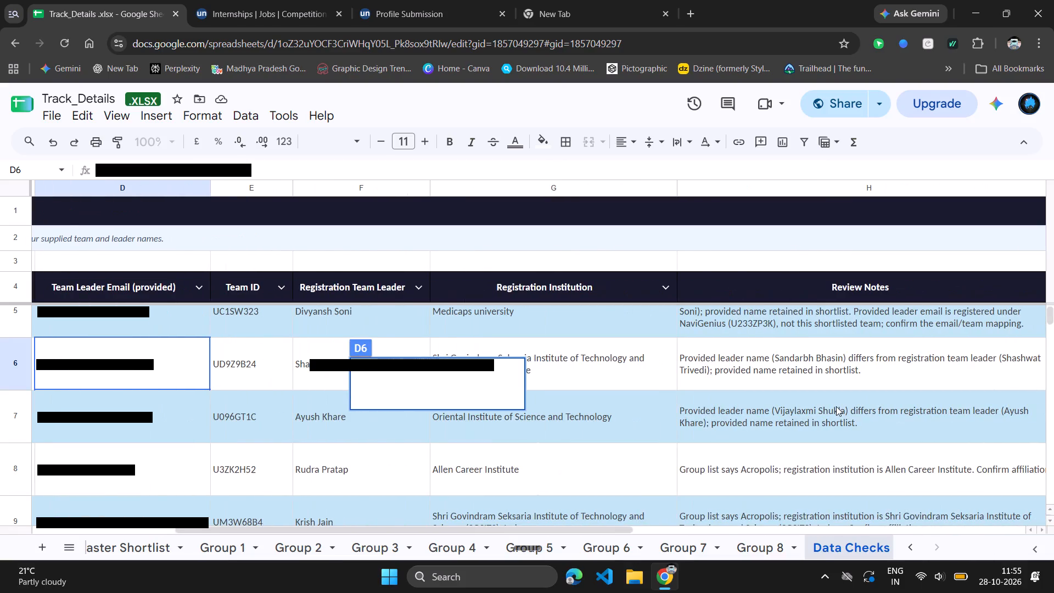
pyautogui.hscroll(-1, 836, 406)
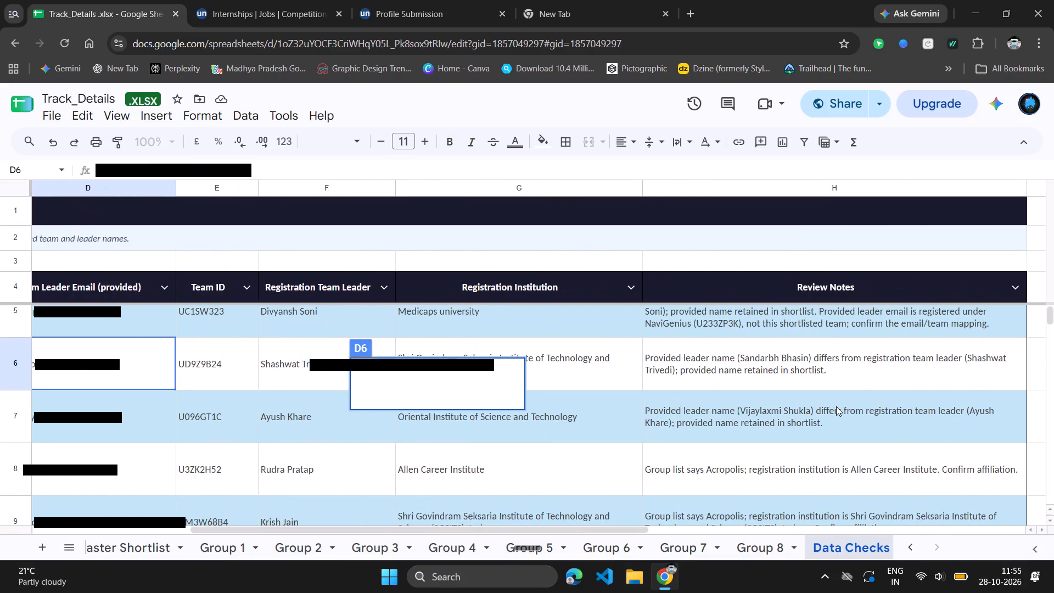
pyautogui.hscroll(1, 836, 406)
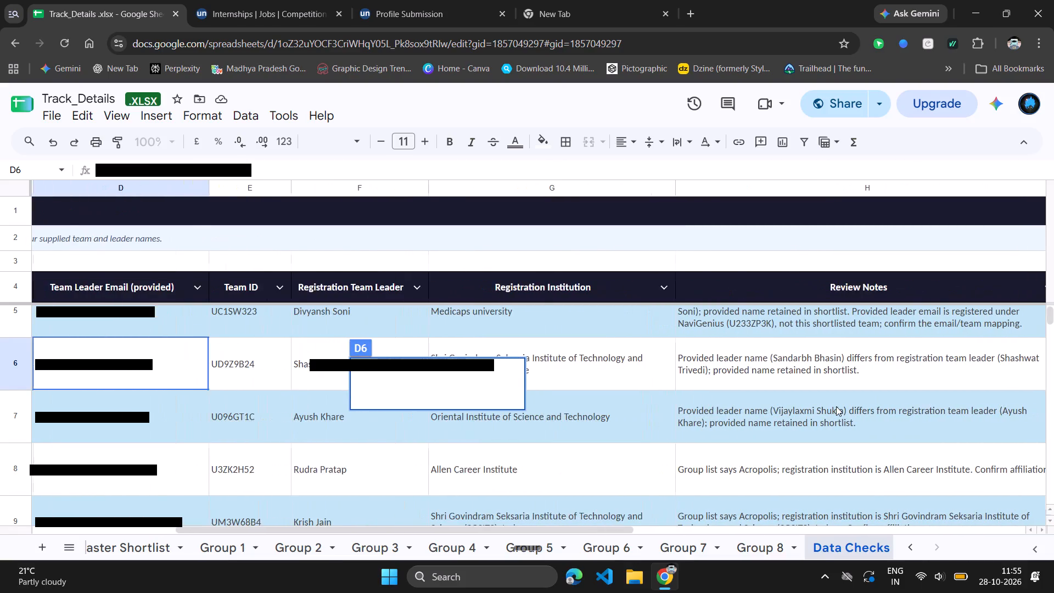
pyautogui.hscroll(3, 836, 406)
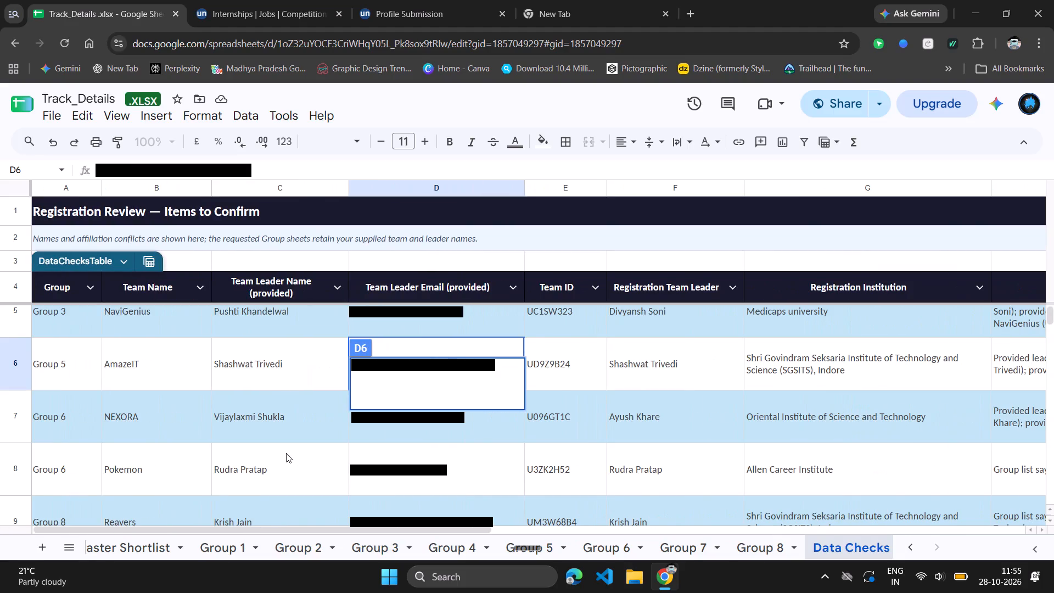
pyautogui.hscroll(1, 286, 453)
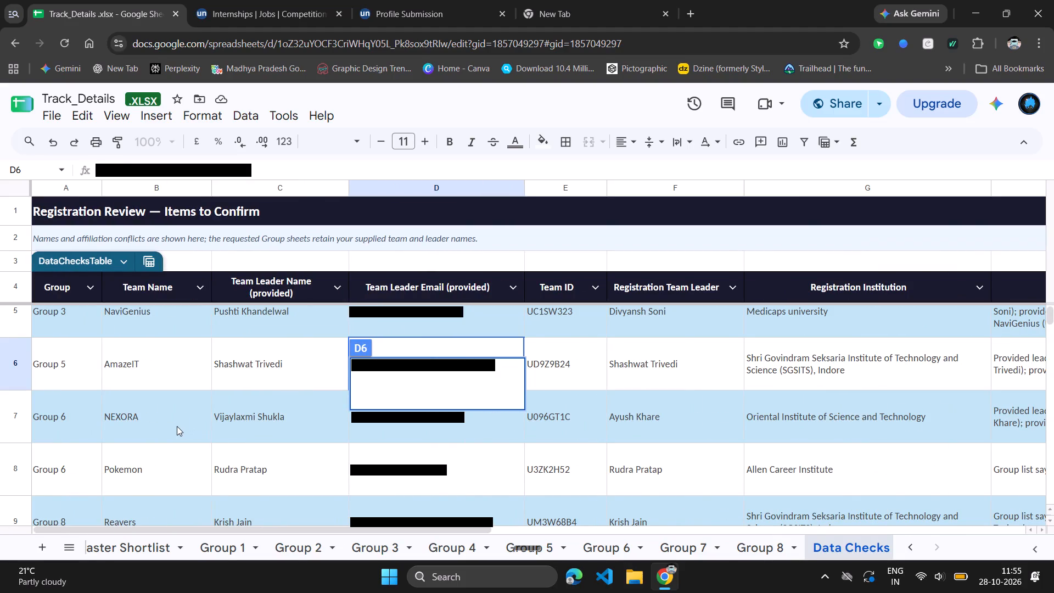
# Search the Unstop registrations for the team name NEXORA copied from Data Checks, and open the Oriental Institute of Science and Technology team's profile.
pyautogui.click(177, 426)
pyautogui.tripleClick(145, 412)
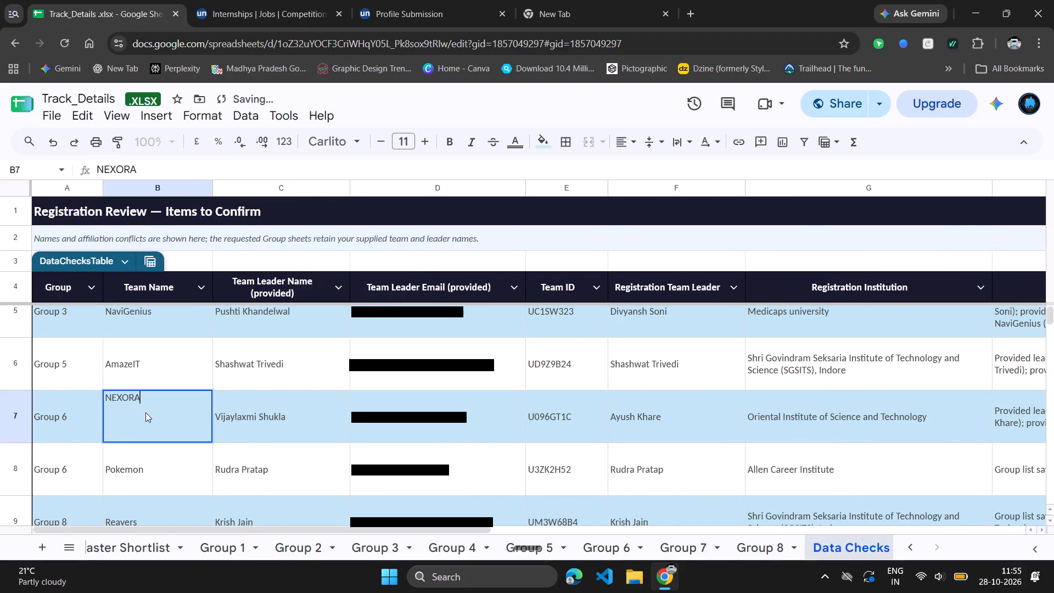
pyautogui.click(145, 412)
pyautogui.tripleClick(137, 396)
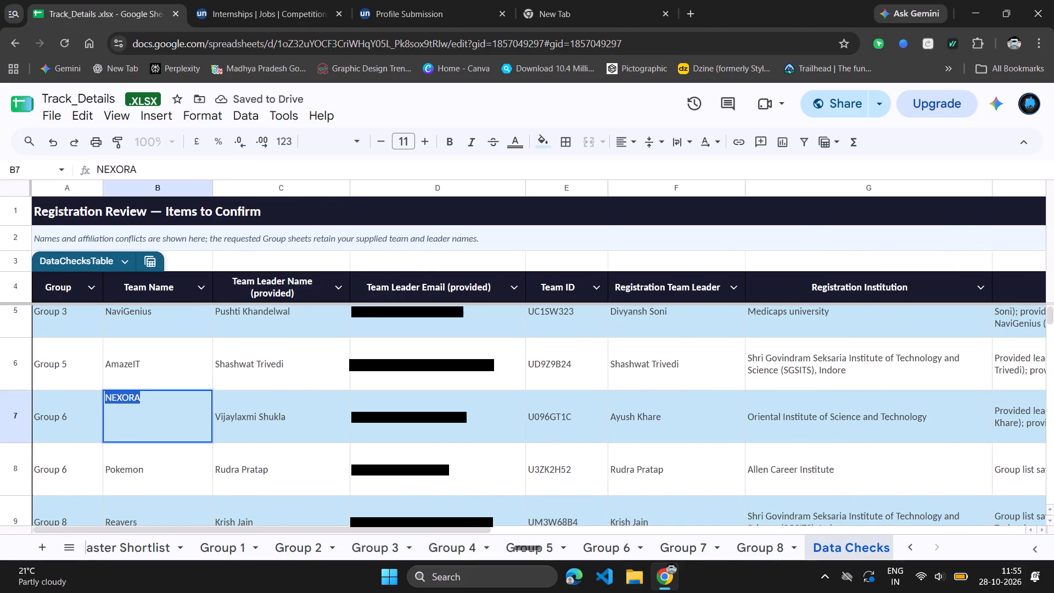
pyautogui.scroll(1, 137, 396)
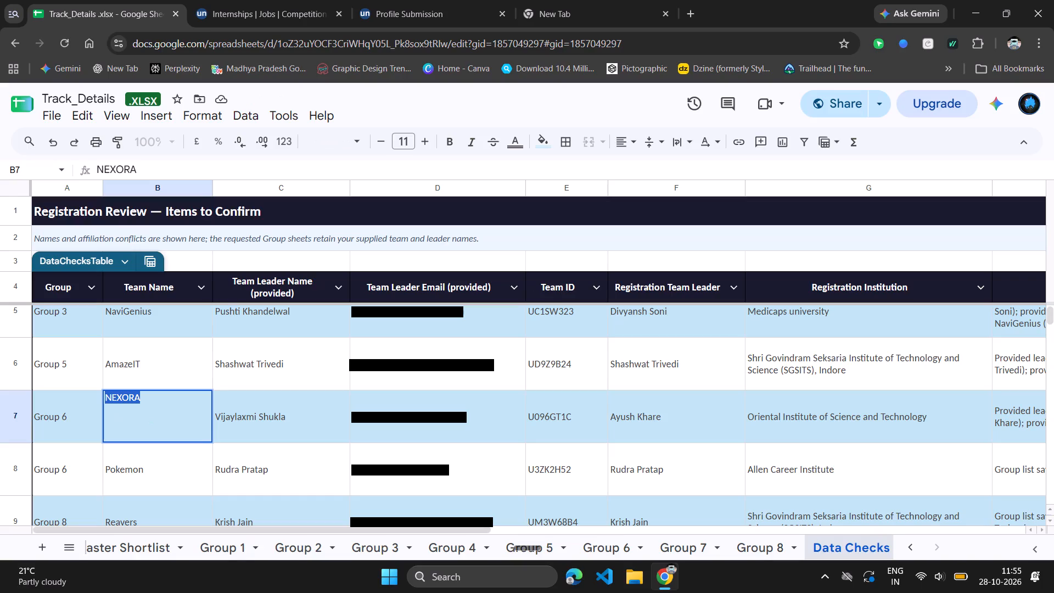
pyautogui.scroll(1, 137, 396)
pyautogui.hotkey('ctrl', 'c')
pyautogui.click(366, 0)
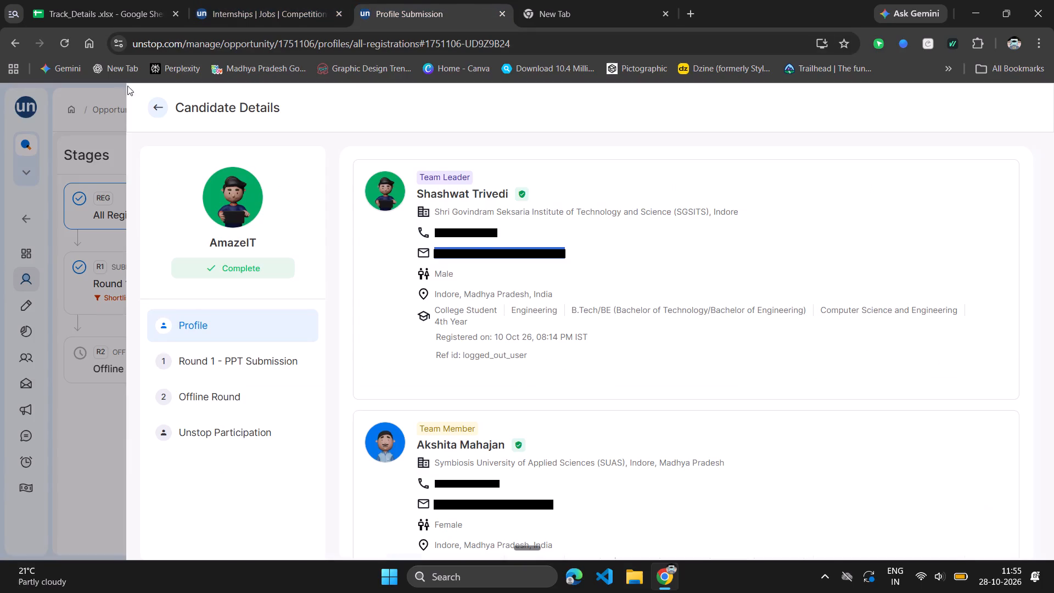
pyautogui.click(159, 114)
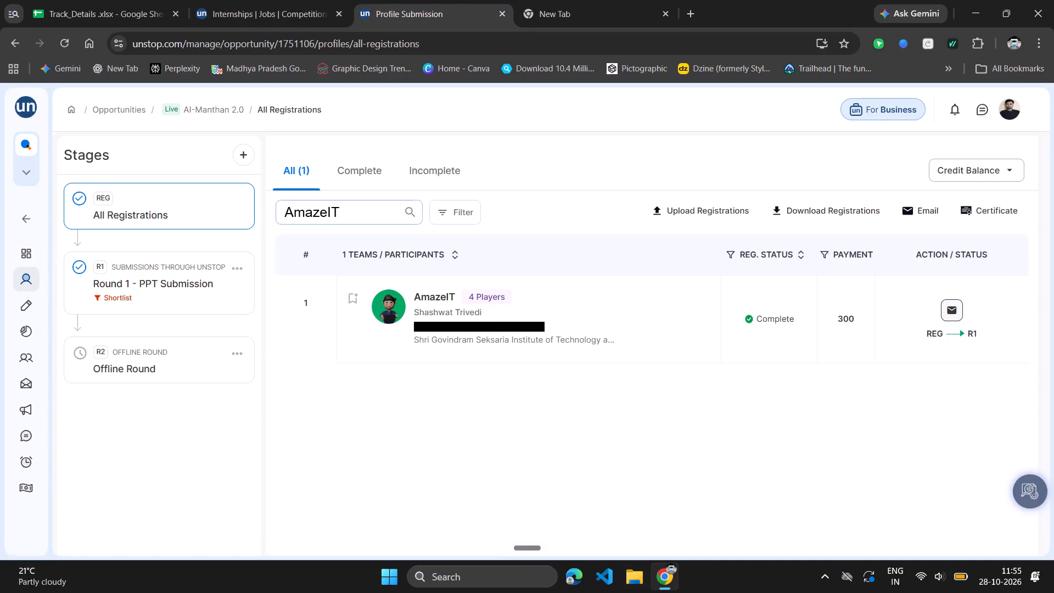
pyautogui.doubleClick(339, 210)
pyautogui.hotkey('ctrl', 'v')
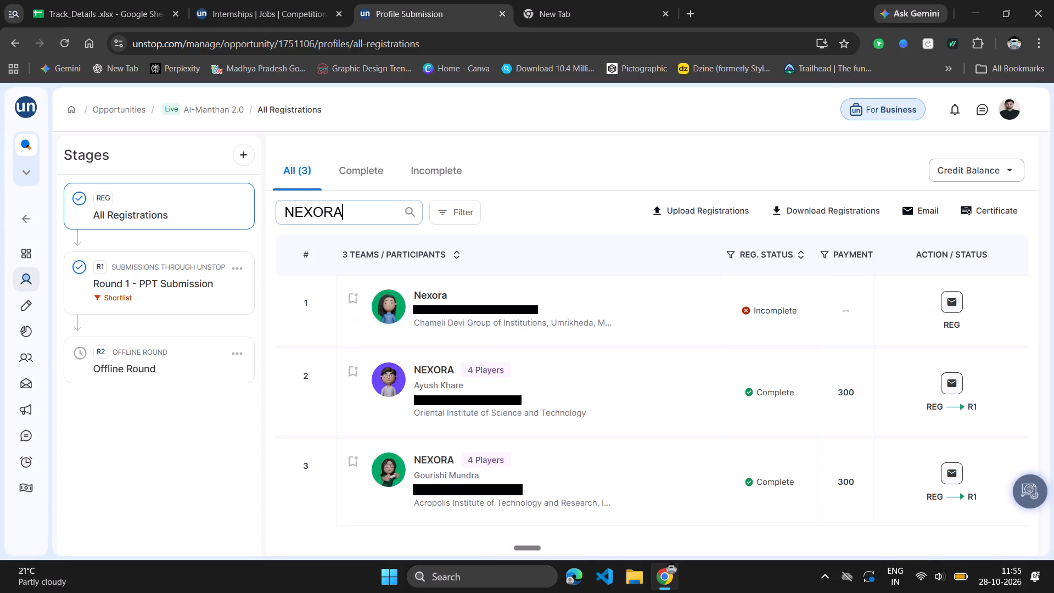
pyautogui.click(423, 383)
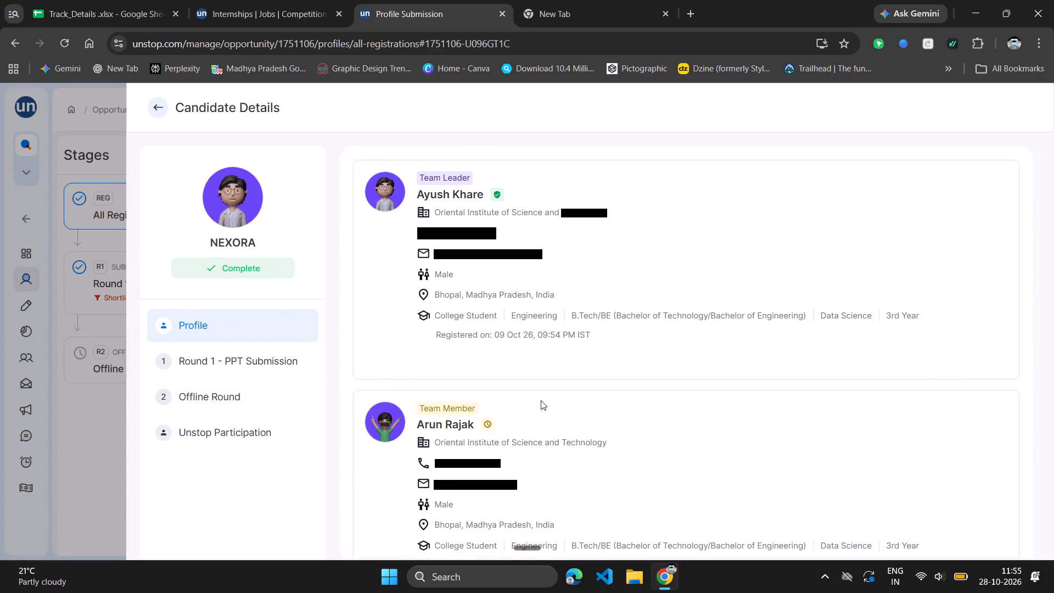
# Examine the leader and member details in NEXORA's Unstop profile to find the person listed as its leader in Data Checks.
pyautogui.scroll(-1, 541, 400)
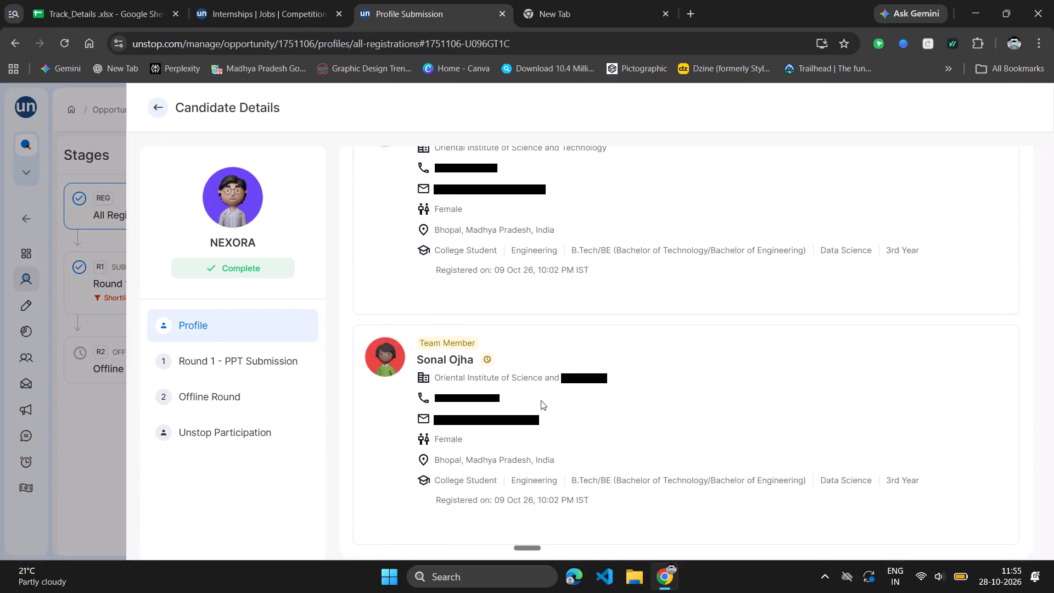
pyautogui.scroll(-1, 541, 400)
pyautogui.scroll(5, 541, 400)
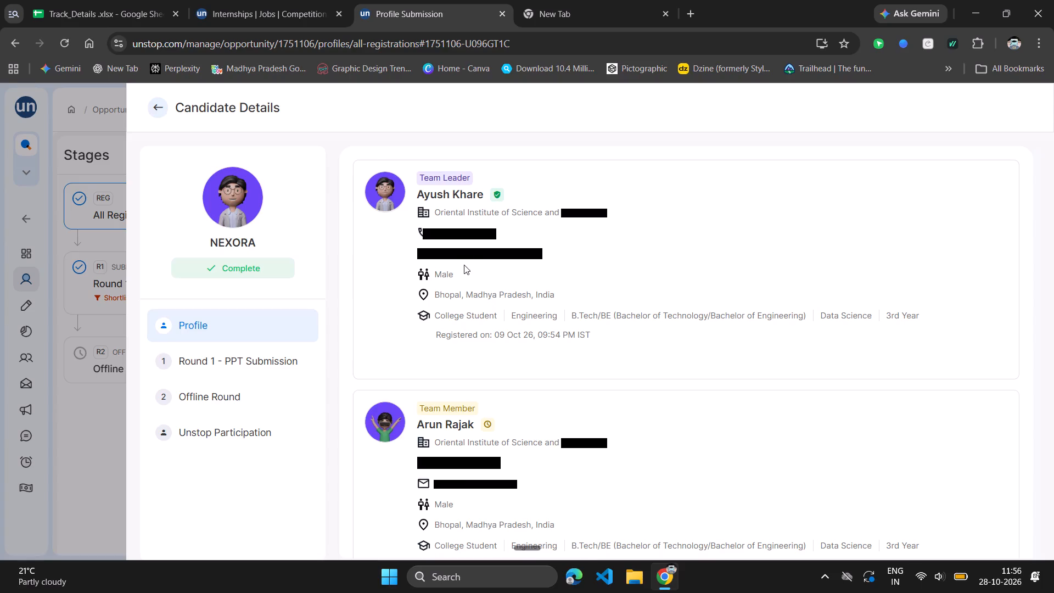
pyautogui.scroll(1, 464, 265)
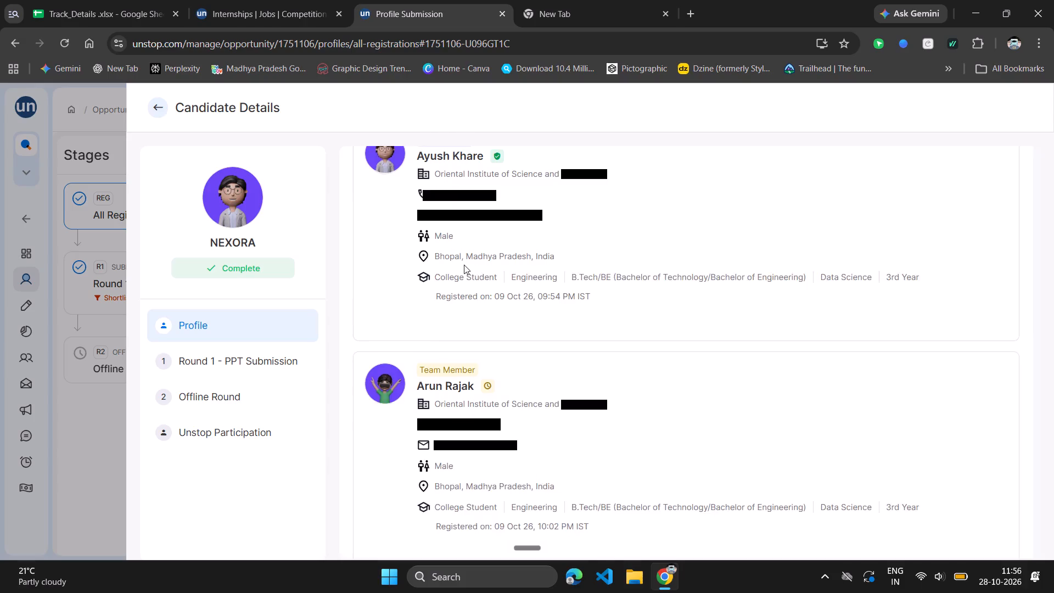
pyautogui.scroll(1, 464, 265)
pyautogui.scroll(-1, 464, 265)
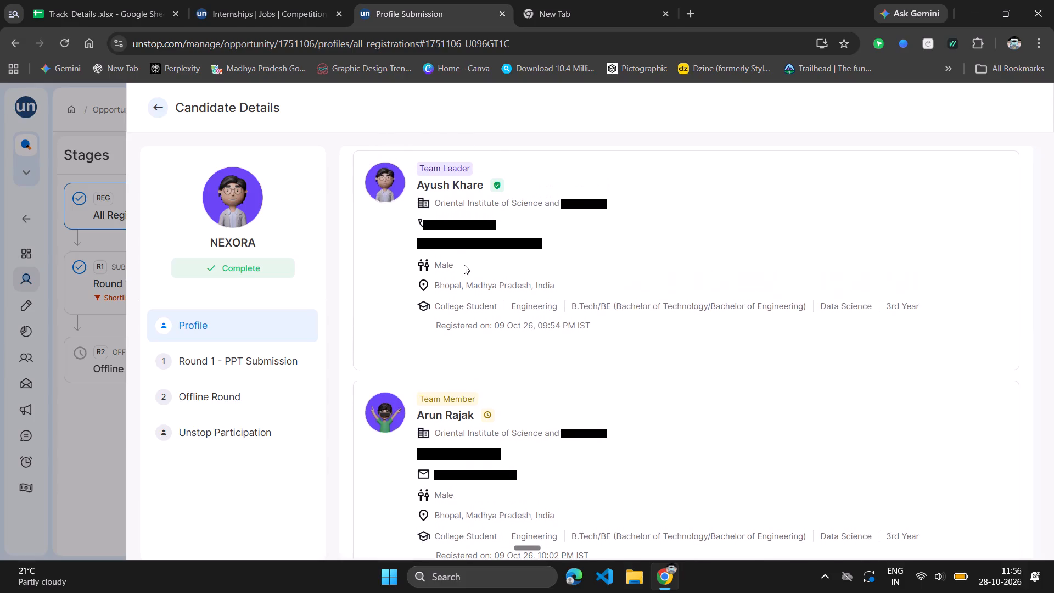
pyautogui.scroll(-3, 464, 265)
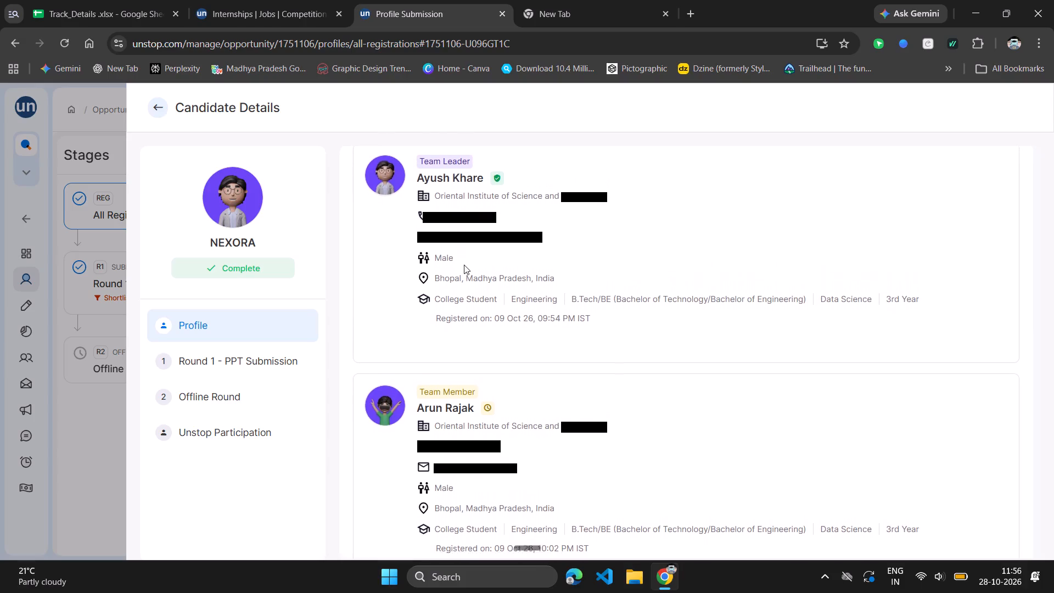
pyautogui.scroll(-2, 464, 265)
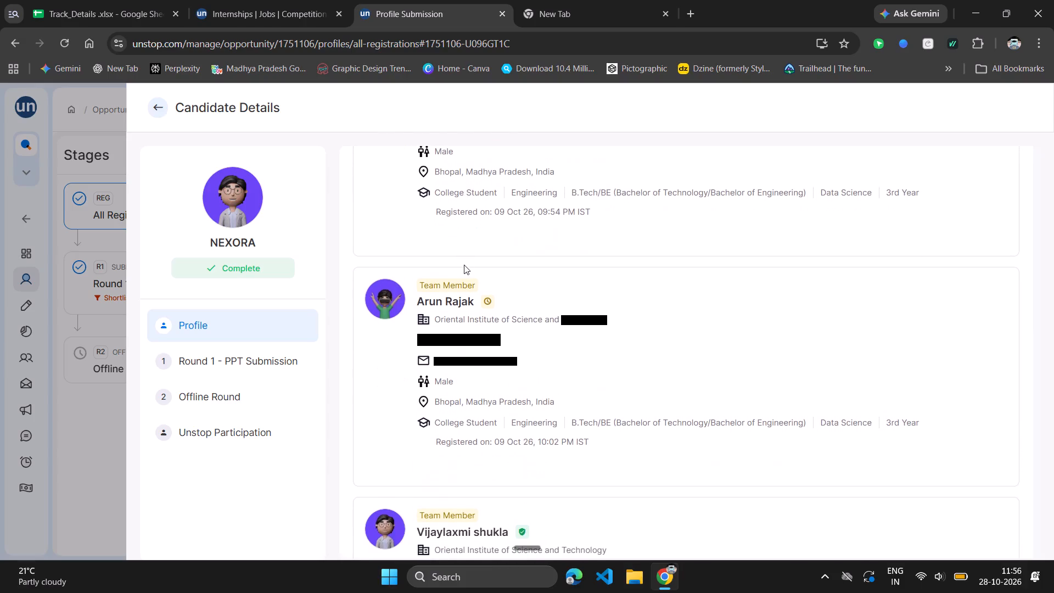
pyautogui.scroll(-2, 464, 265)
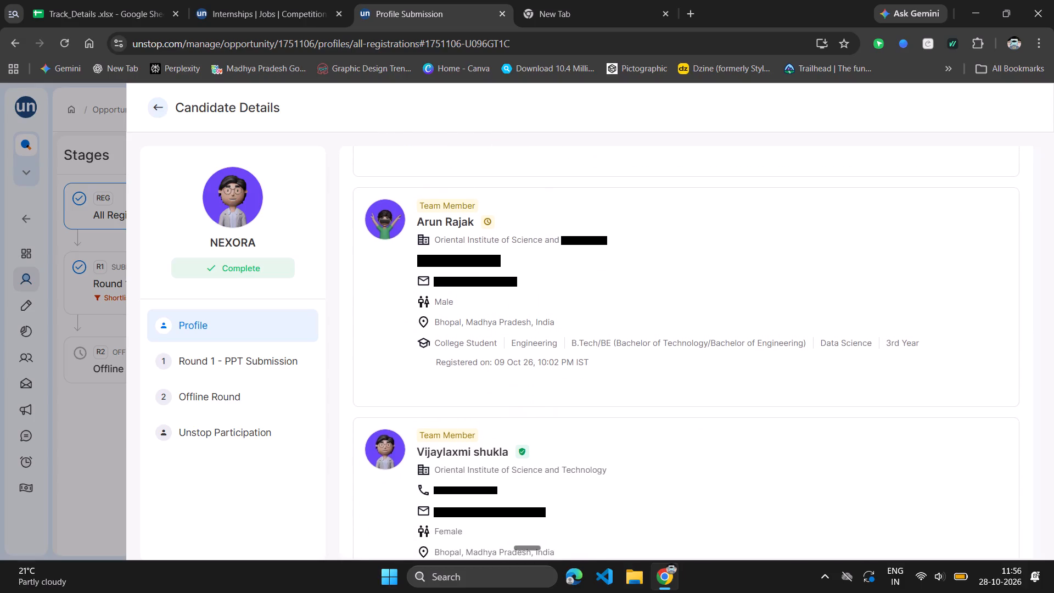
pyautogui.scroll(-2, 464, 265)
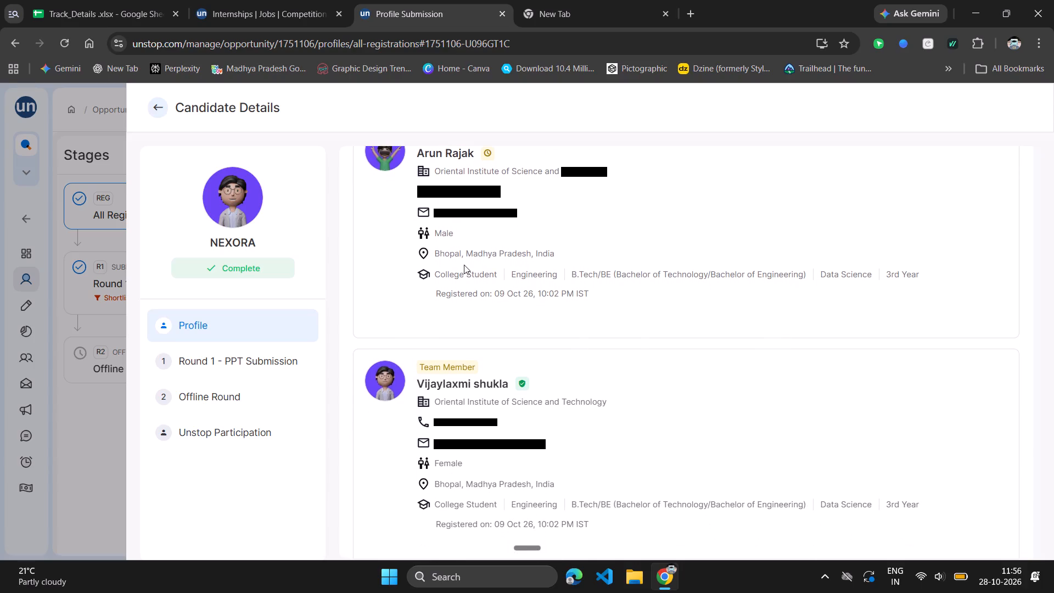
# Replace the NEXORA team leader email in cell D7 of Data Checks with the email copied from the matching member's Unstop entry.
pyautogui.click(131, 1)
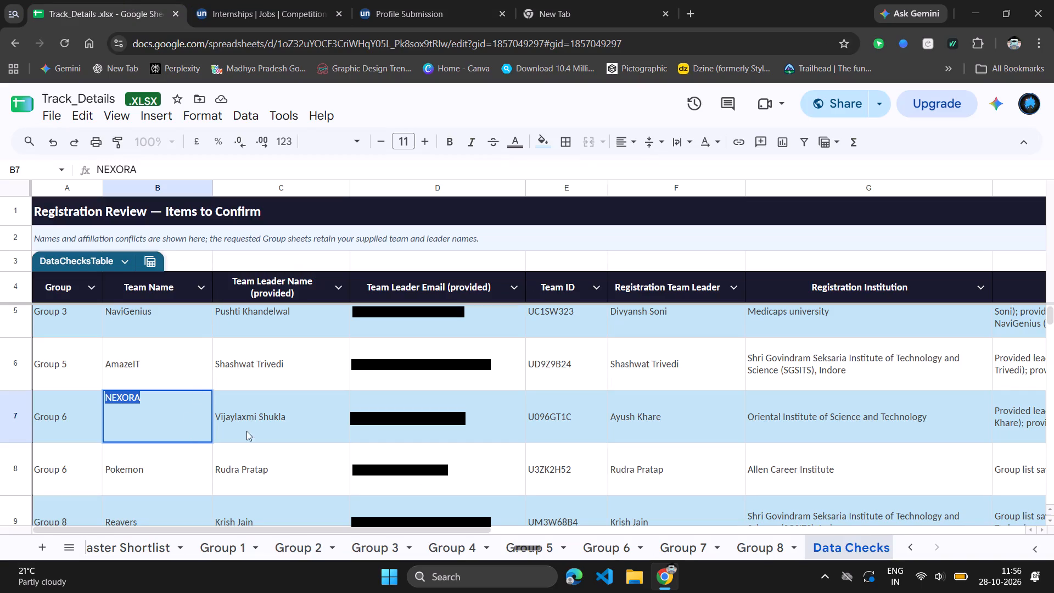
pyautogui.click(362, 426)
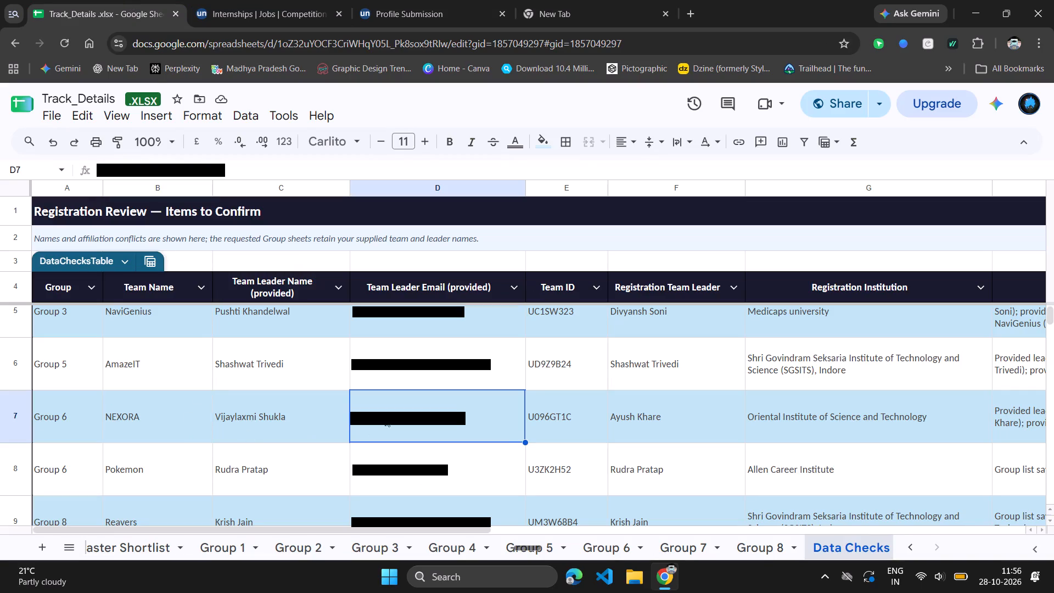
pyautogui.doubleClick(396, 413)
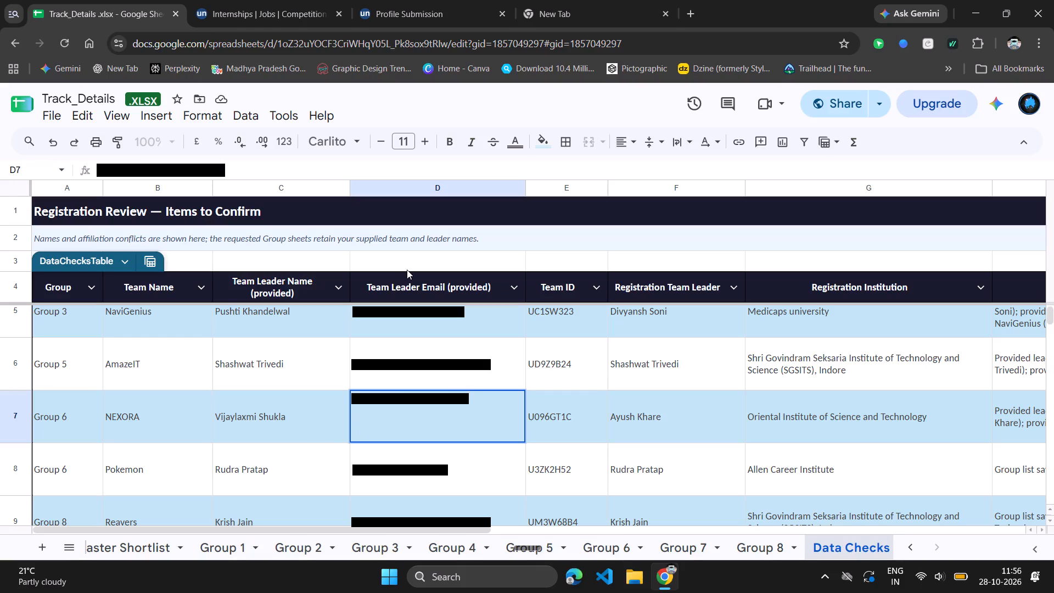
pyautogui.click(421, 0)
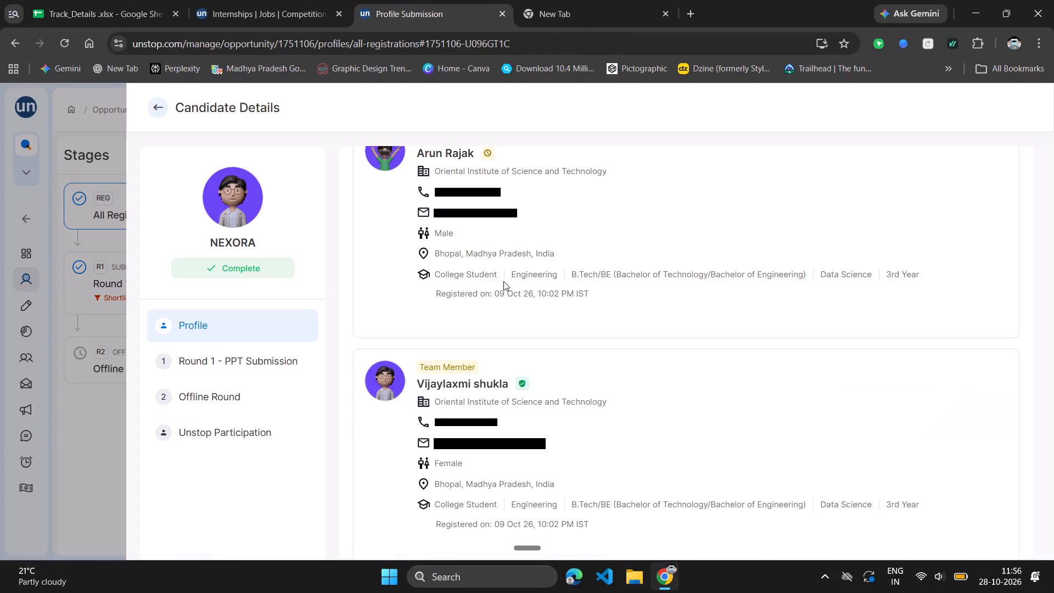
pyautogui.scroll(-1, 522, 343)
pyautogui.moveTo(434, 368); pyautogui.dragTo(484, 366)
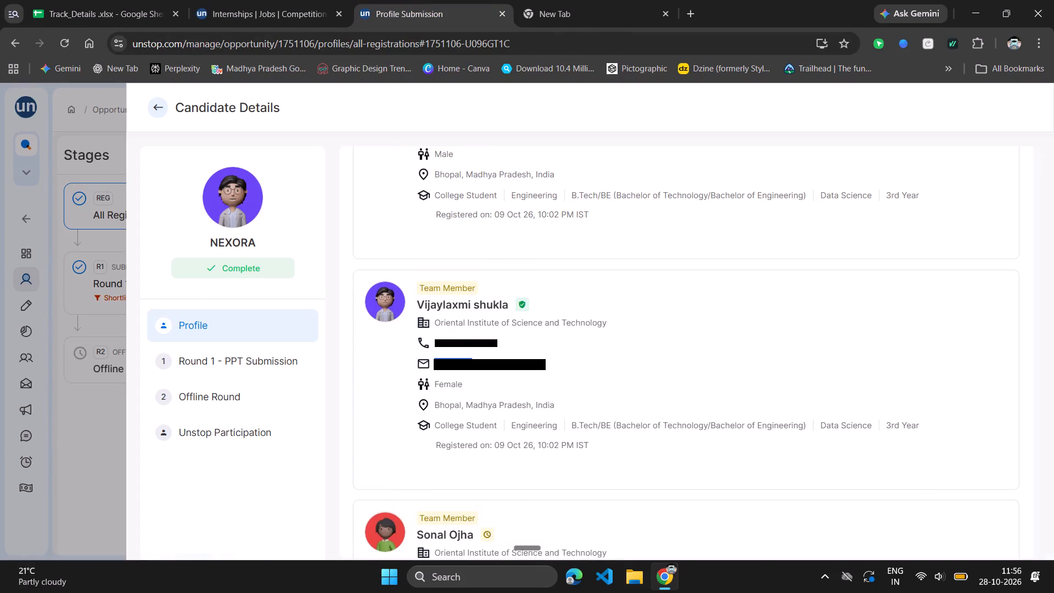
pyautogui.moveTo(484, 366); pyautogui.dragTo(571, 365)
pyautogui.hotkey('ctrl', 'c')
pyautogui.click(83, 1)
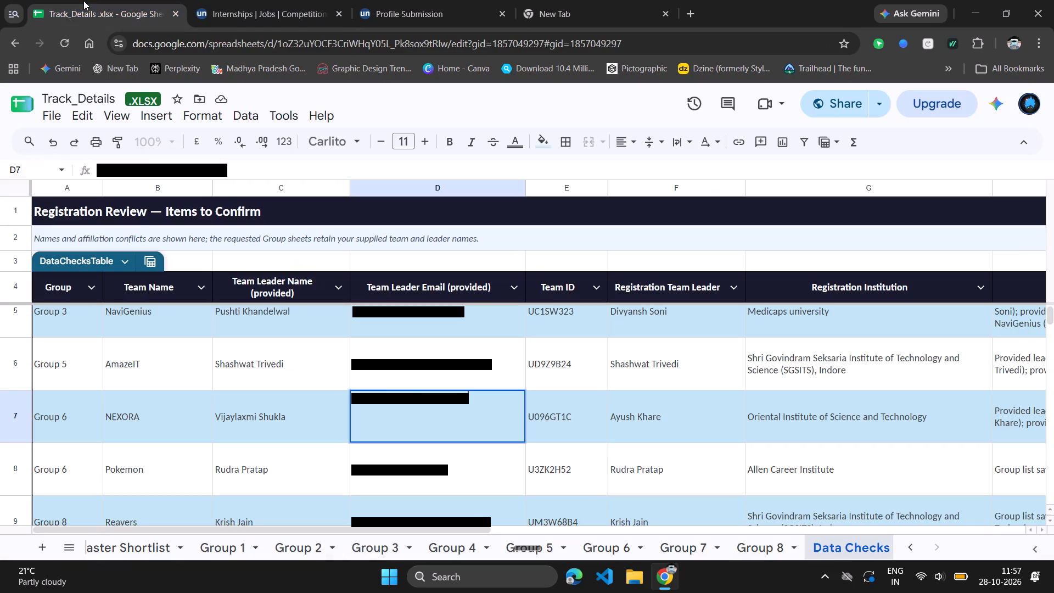
pyautogui.hotkey('ctrl', 'a')
pyautogui.hotkey('ctrl', 'v')
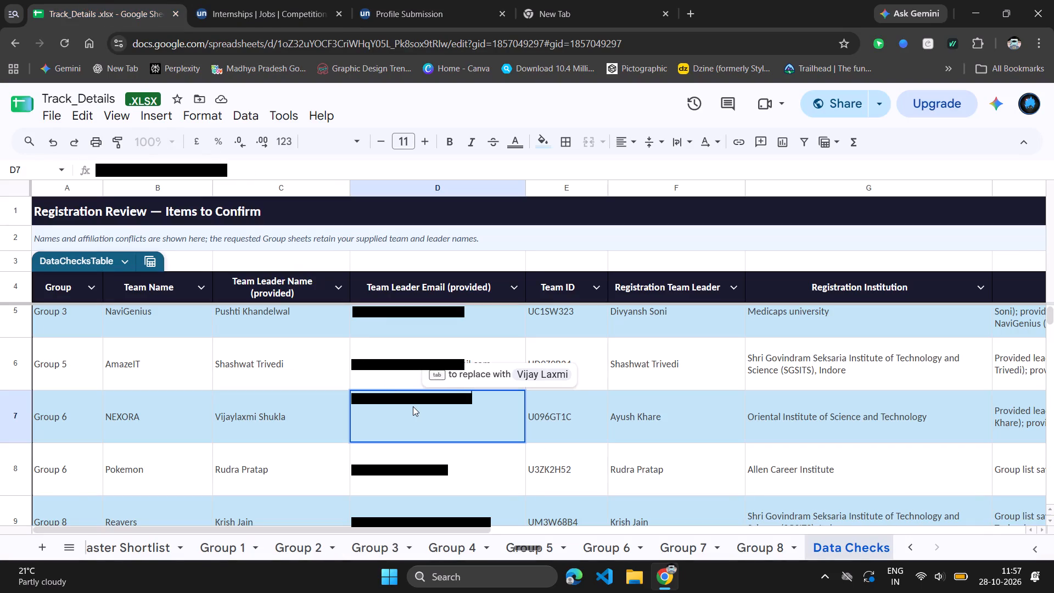
pyautogui.click(295, 454)
# Examine the registration institutions and review notes of the flagged teams in Data Checks, from AmazeIT down to Reavers.
pyautogui.scroll(-1, 295, 454)
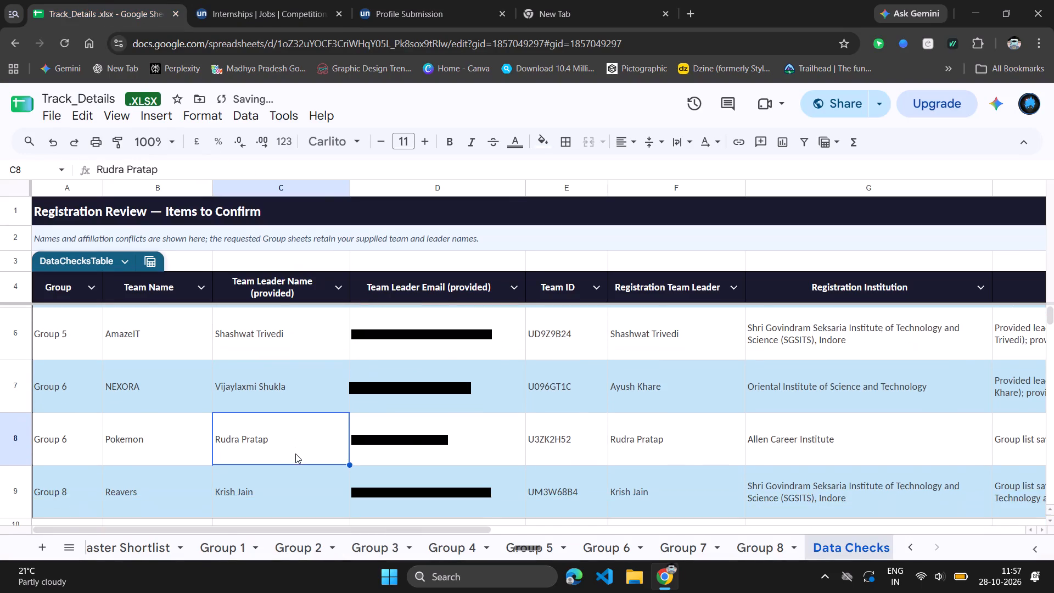
pyautogui.hscroll(-3, 295, 454)
pyautogui.hscroll(1, 295, 454)
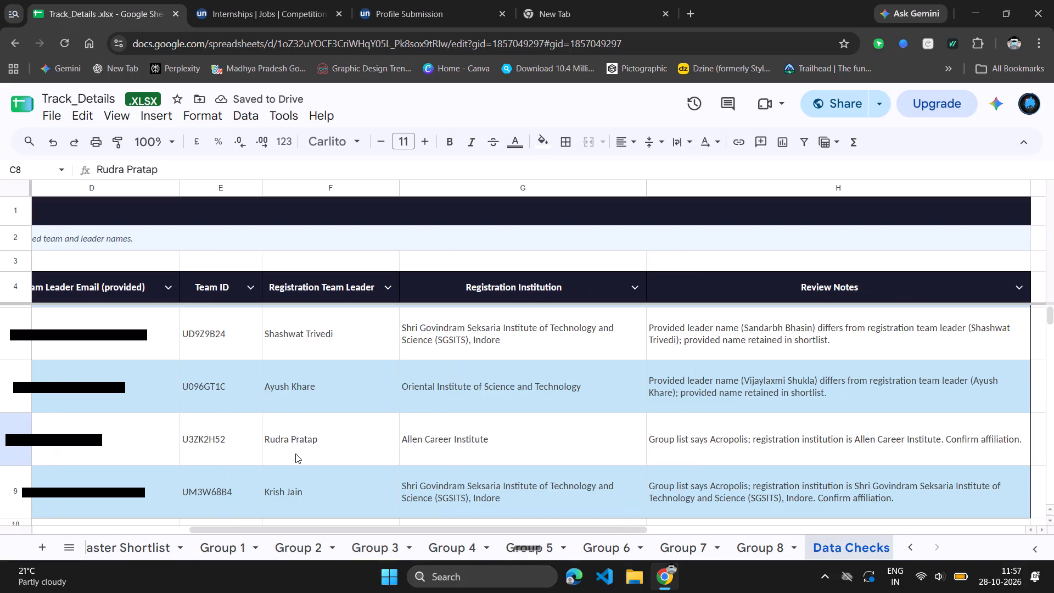
pyautogui.hscroll(2, 295, 454)
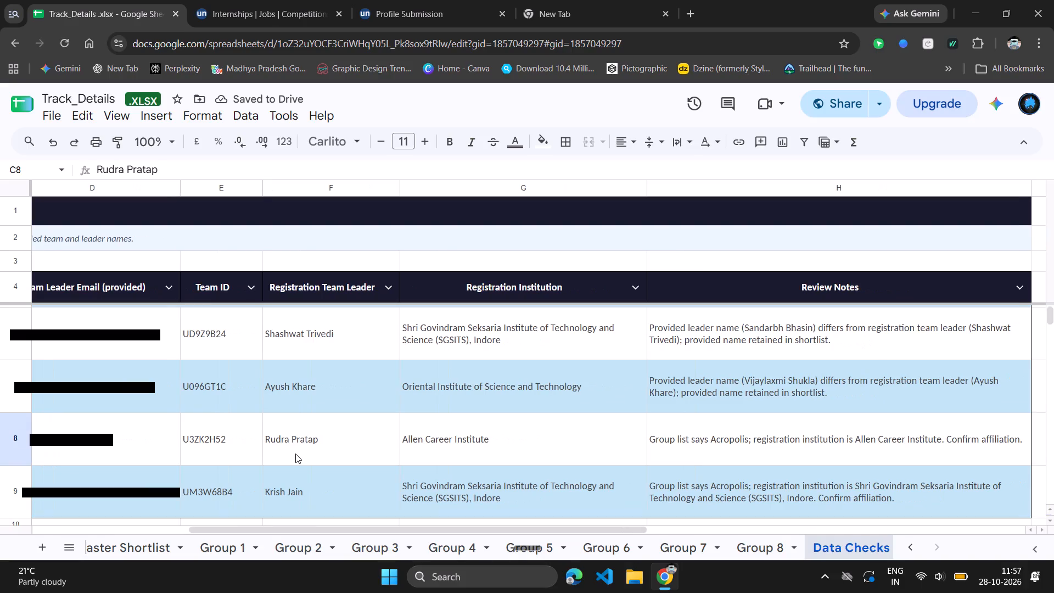
pyautogui.hscroll(1, 295, 454)
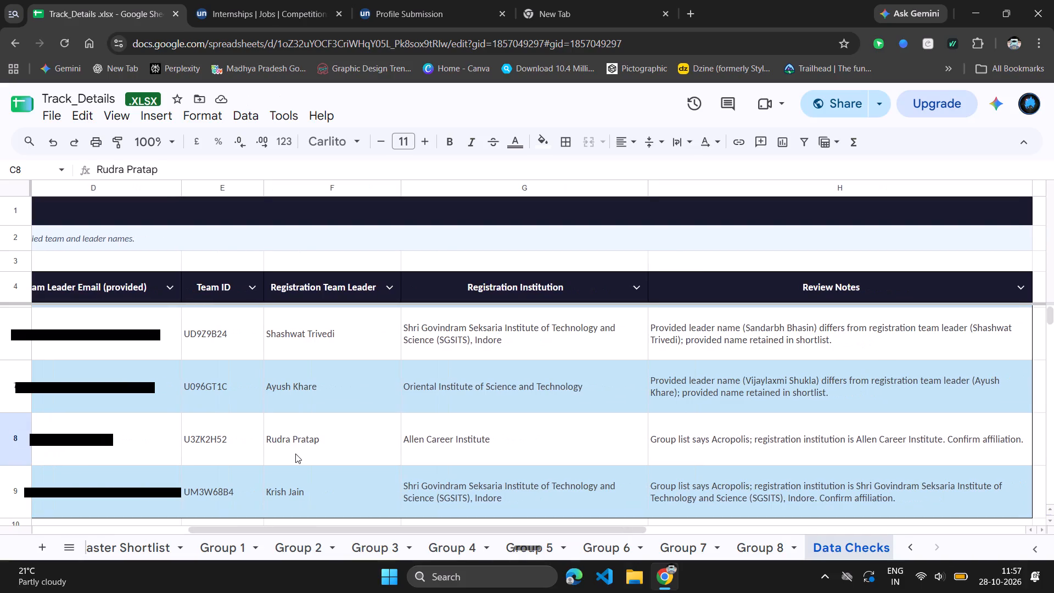
pyautogui.hscroll(1, 295, 454)
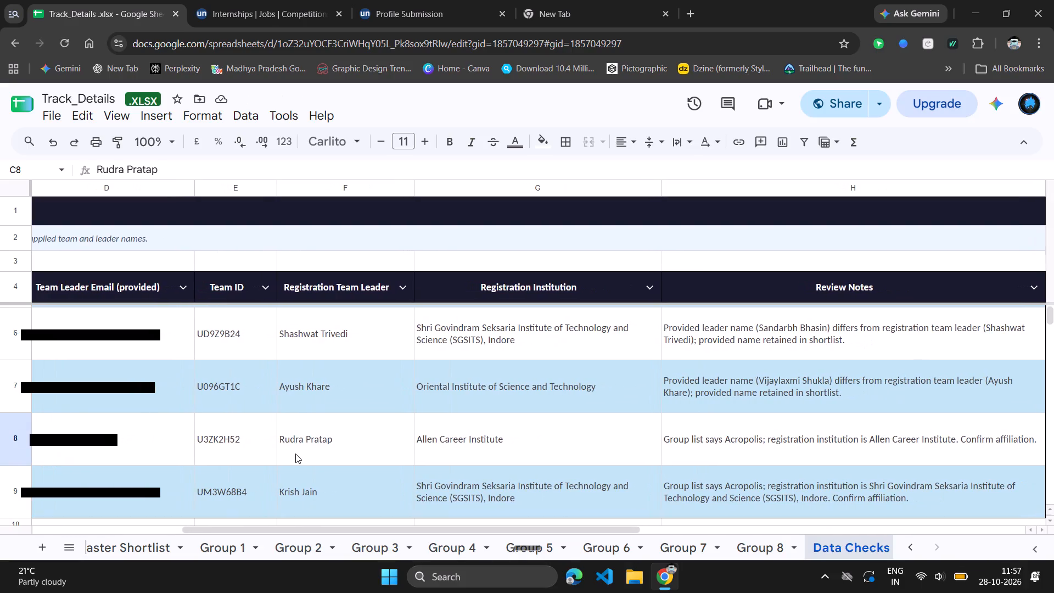
pyautogui.hscroll(1, 295, 454)
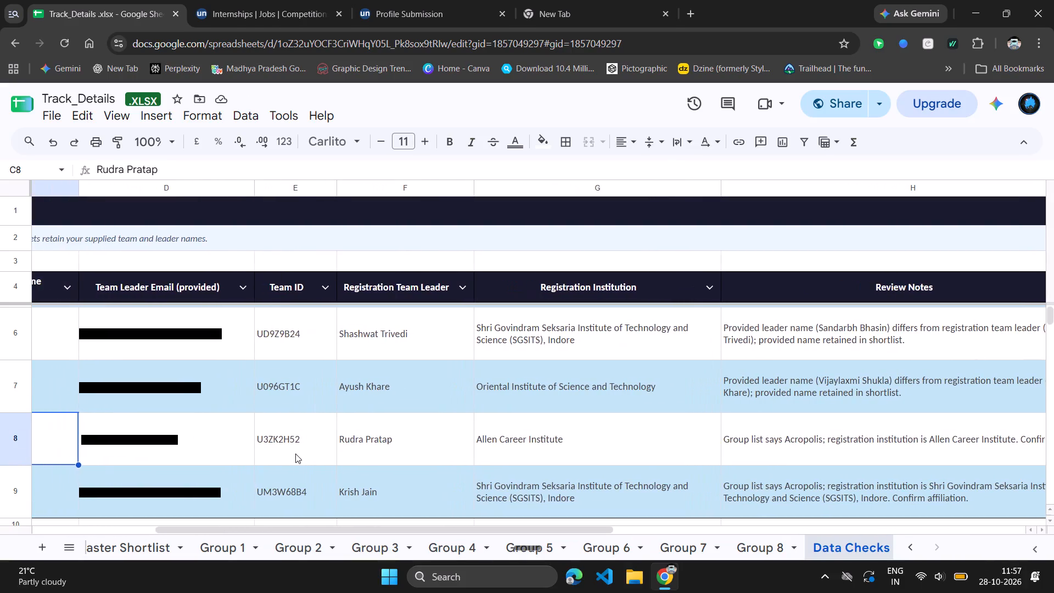
pyautogui.hscroll(-1, 295, 454)
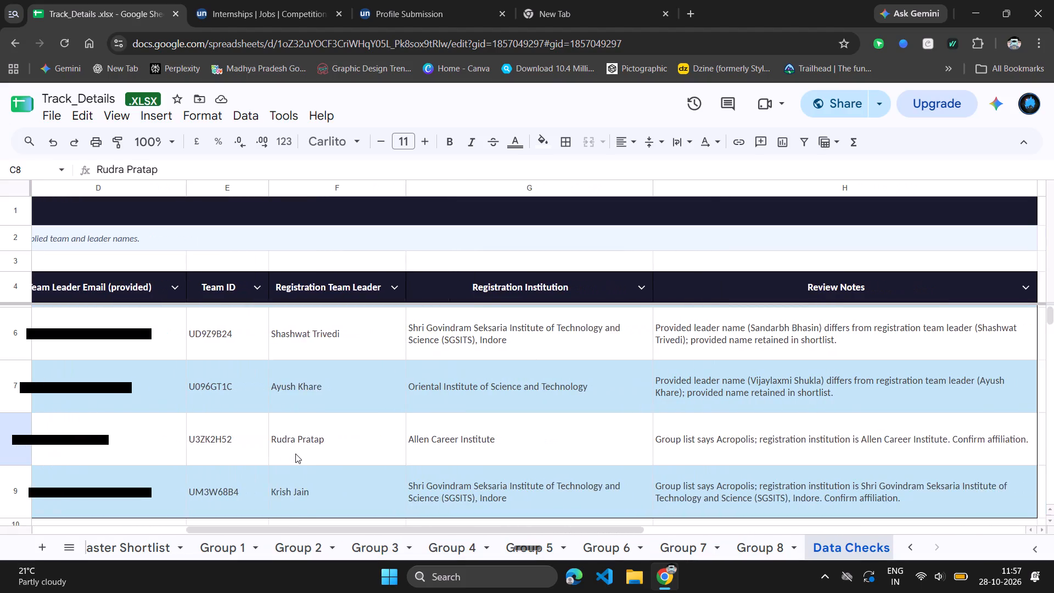
pyautogui.hscroll(-1, 295, 454)
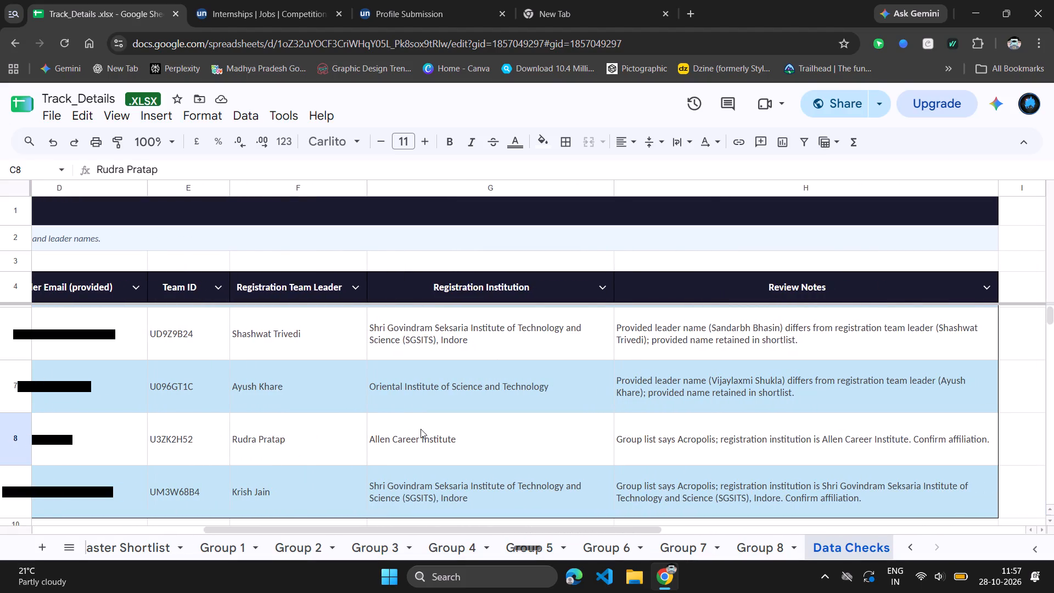
pyautogui.scroll(-1, 421, 429)
pyautogui.hscroll(4, 421, 429)
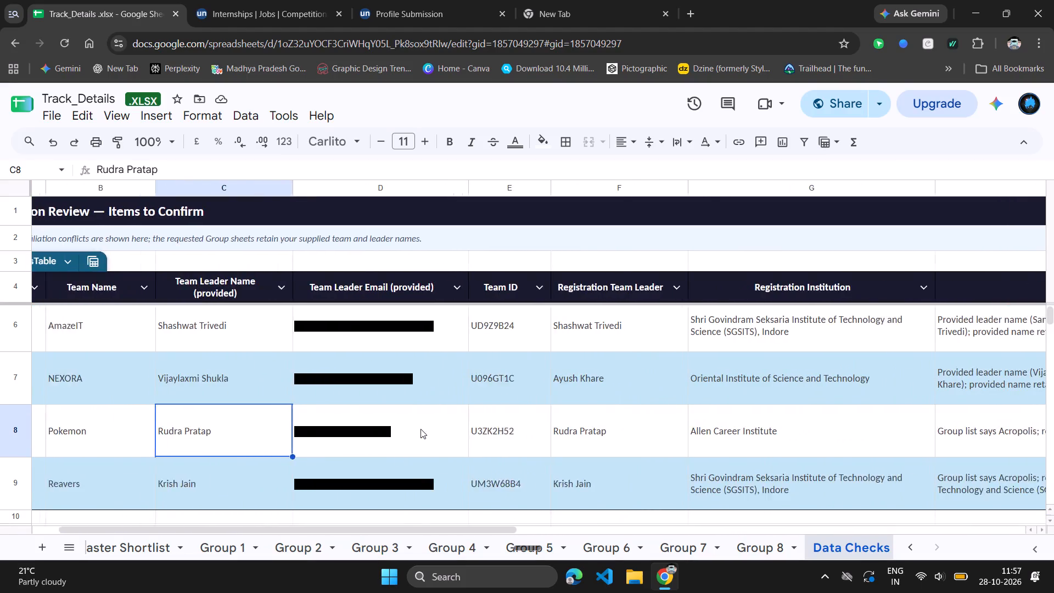
pyautogui.hscroll(2, 421, 429)
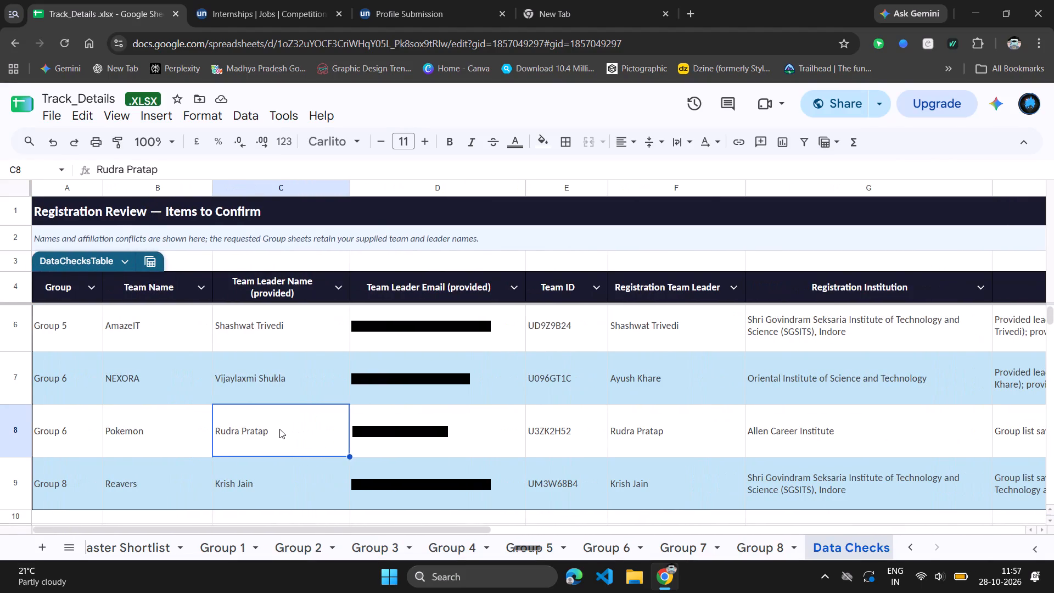
# Search the Unstop registrations for the team name Pokemon copied from Data Checks.
pyautogui.tripleClick(279, 429)
pyautogui.doubleClick(184, 429)
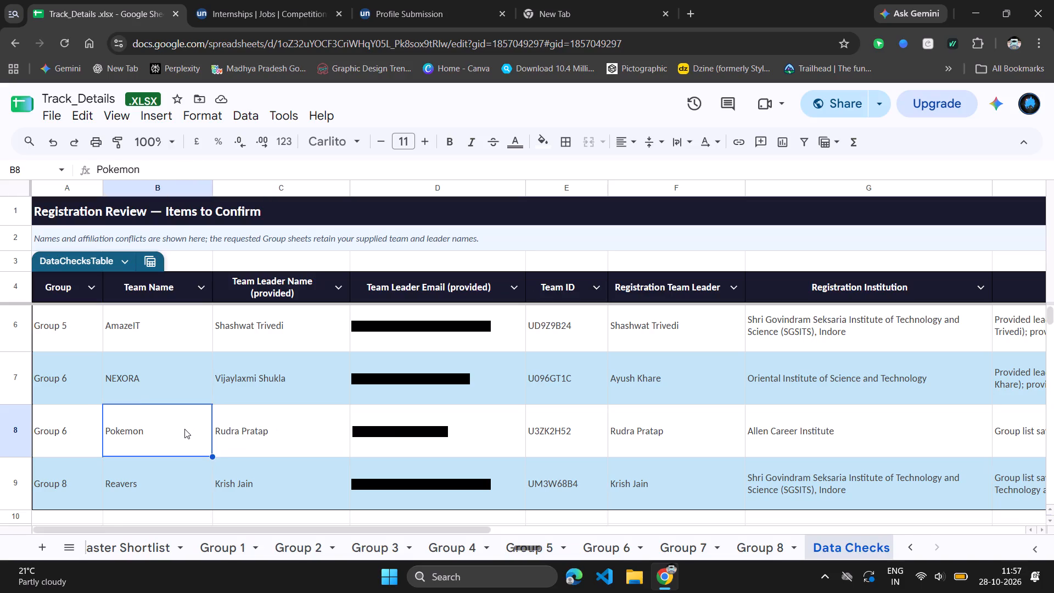
pyautogui.hotkey('ctrl', 'a')
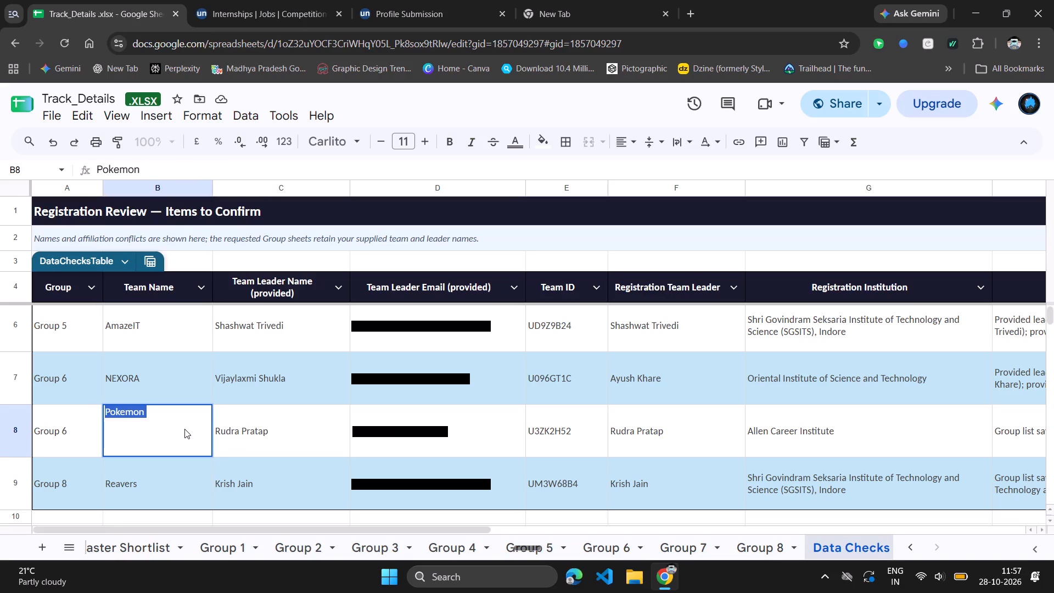
pyautogui.hotkey('ctrl', 'c')
pyautogui.click(435, 0)
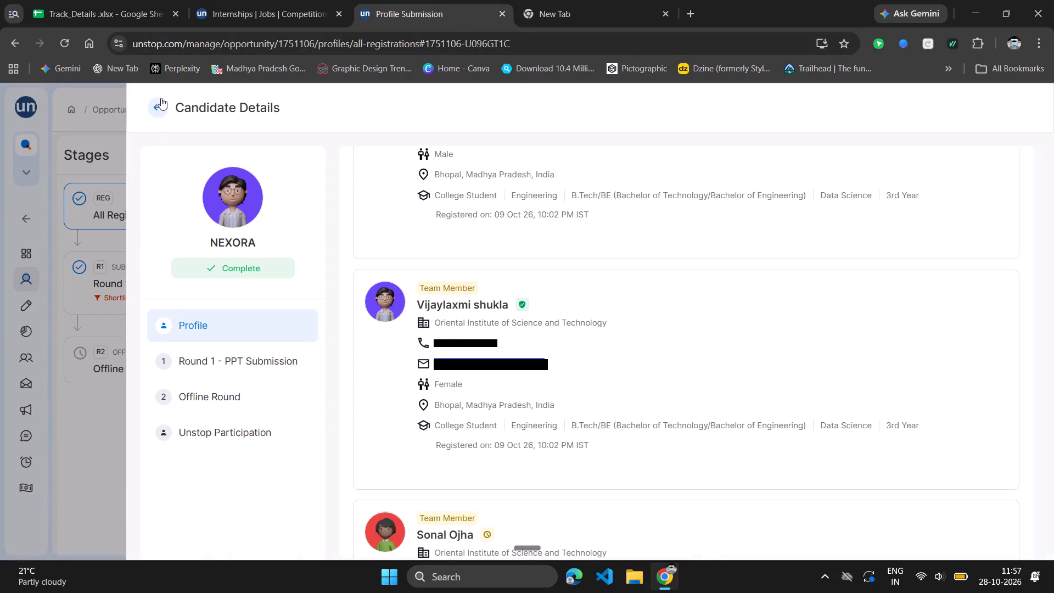
pyautogui.click(161, 97)
pyautogui.click(161, 102)
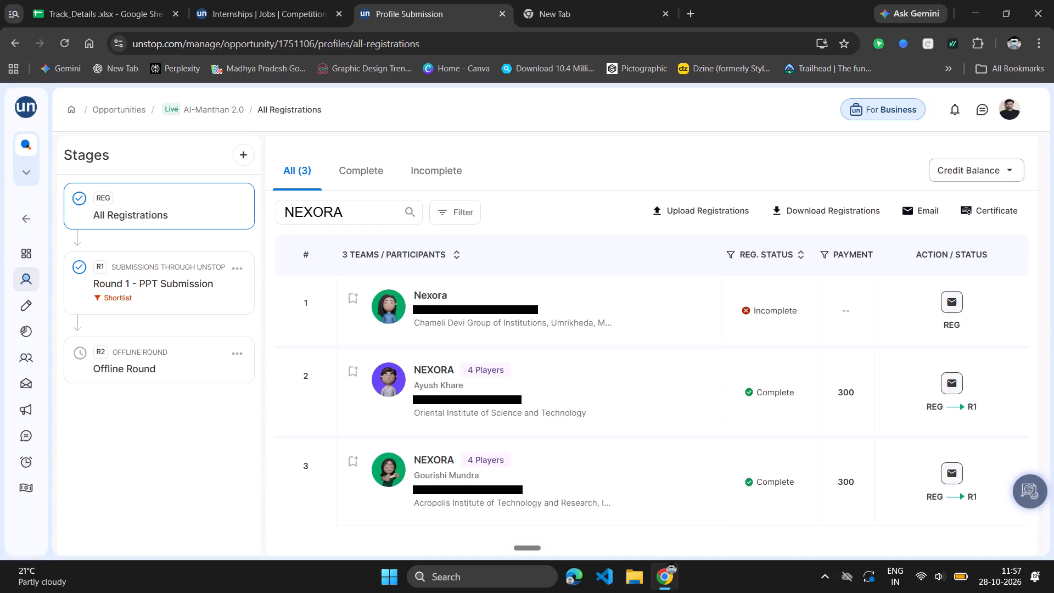
pyautogui.tripleClick(347, 209)
pyautogui.hotkey('ctrl', 'v')
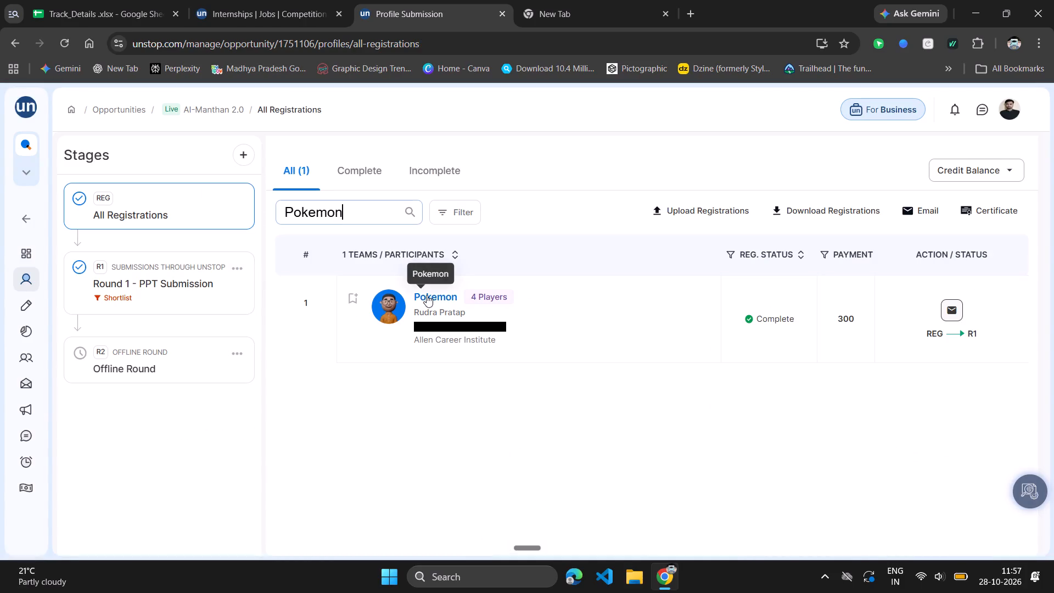
# Examine the registration institutions and review notes of the flagged teams in Data Checks, especially Pokemon and Reavers.
pyautogui.click(125, 0)
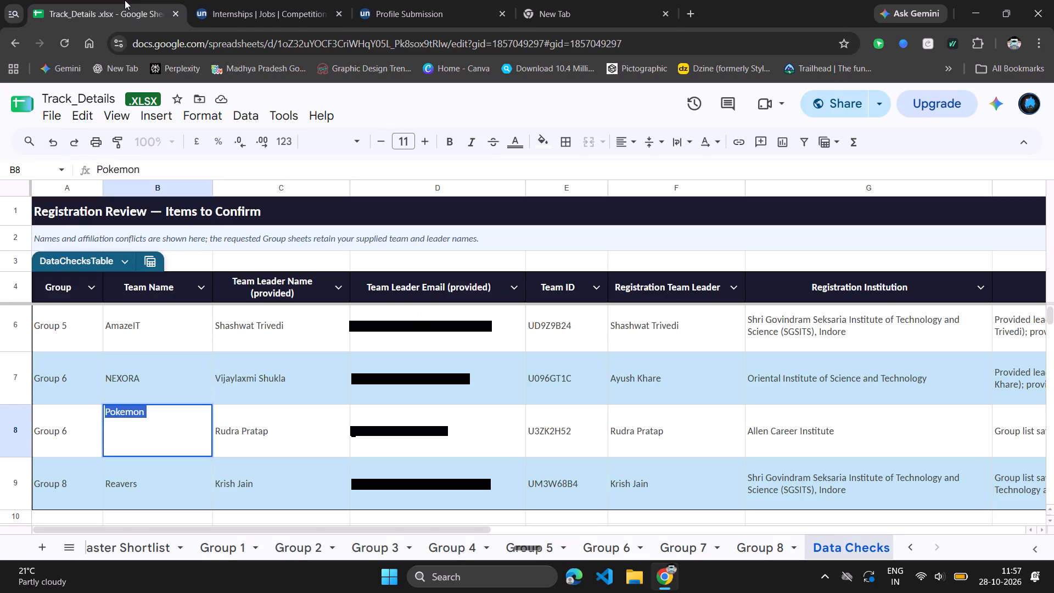
pyautogui.hscroll(-2, 354, 265)
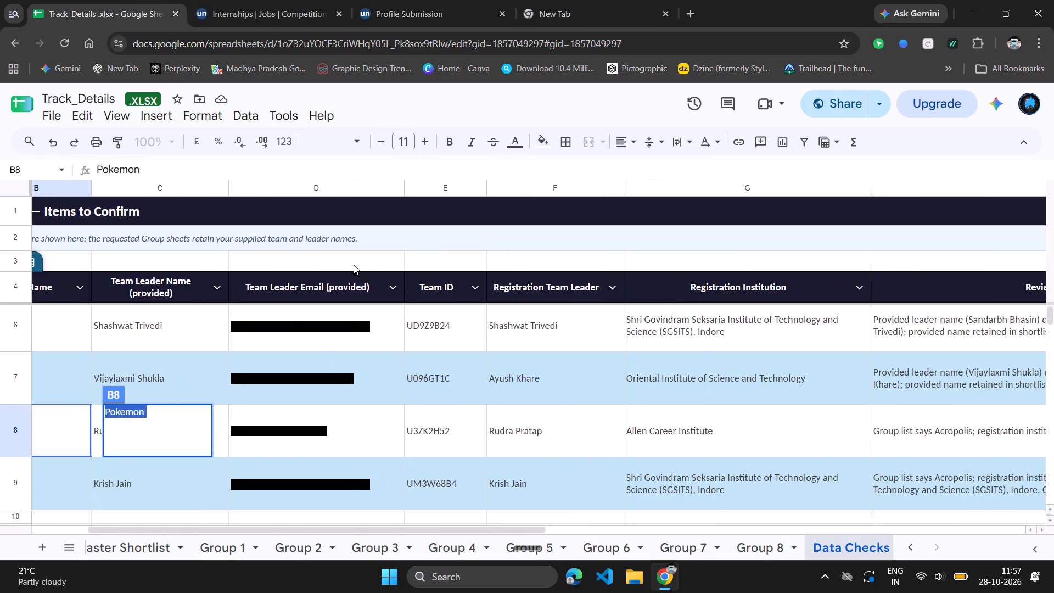
pyautogui.hscroll(3, 354, 265)
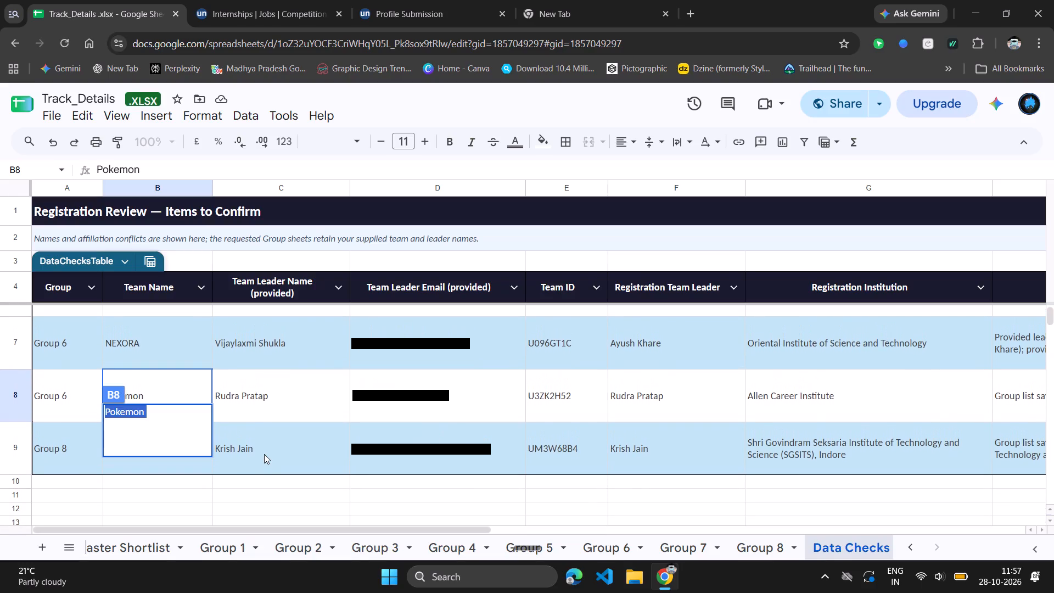
pyautogui.click(148, 511)
pyautogui.scroll(3, 148, 511)
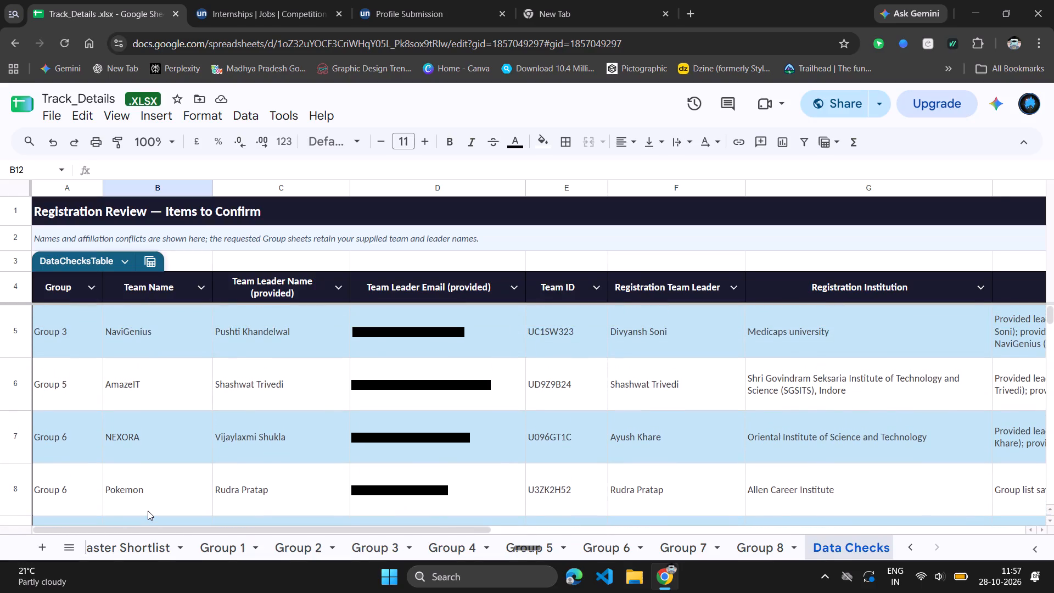
pyautogui.scroll(-1, 148, 511)
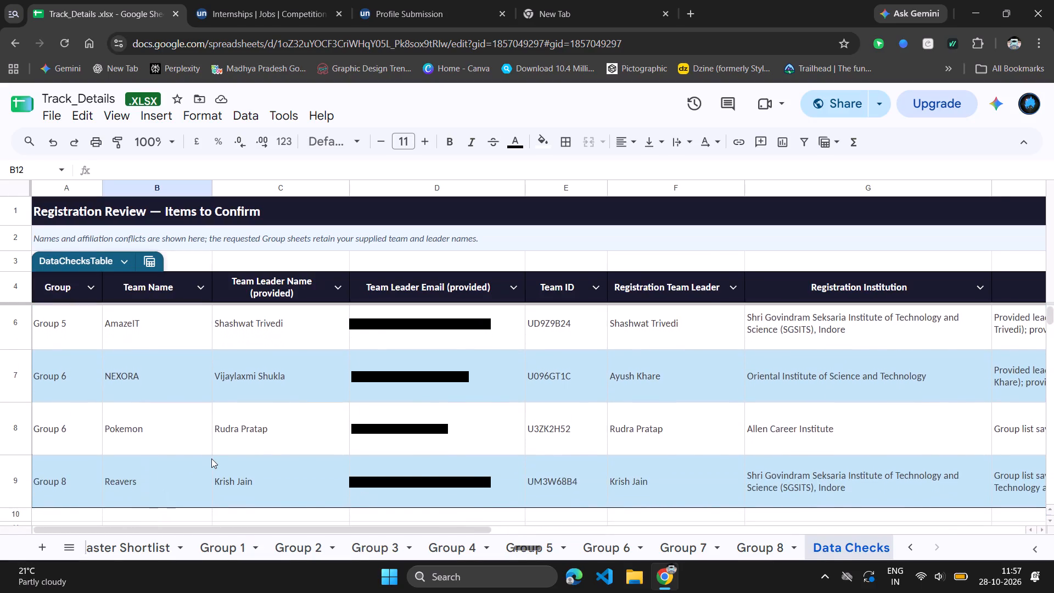
pyautogui.hscroll(-3, 211, 458)
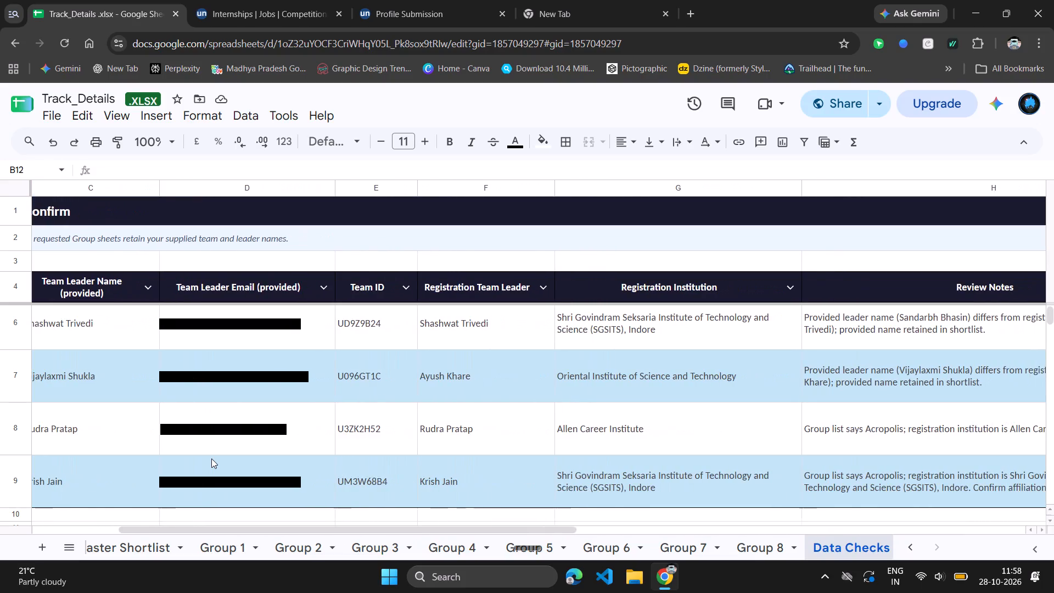
pyautogui.hscroll(-2, 211, 458)
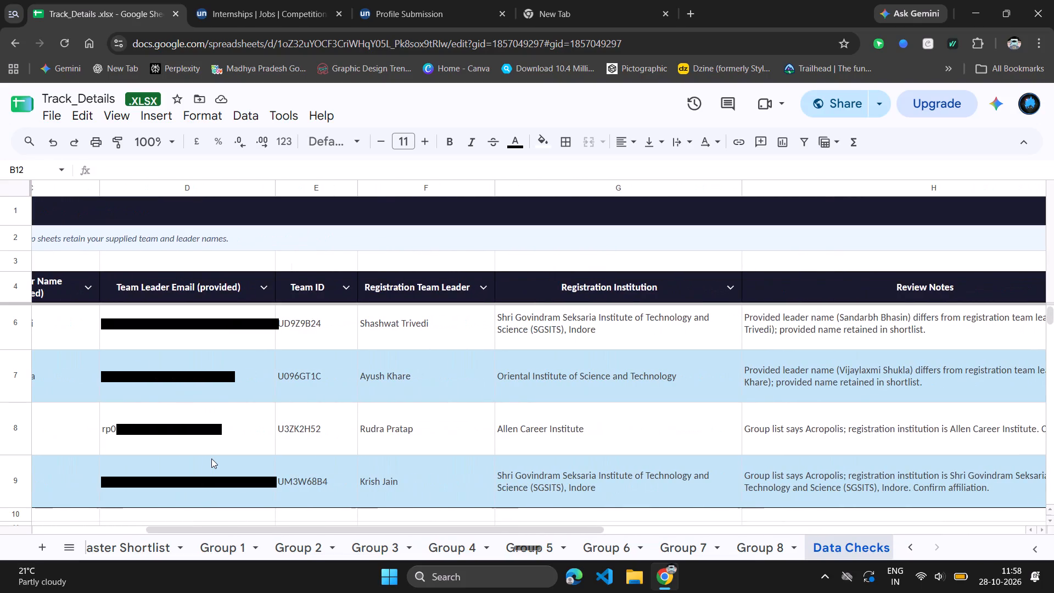
pyautogui.hscroll(3, 211, 458)
pyautogui.scroll(1, 211, 458)
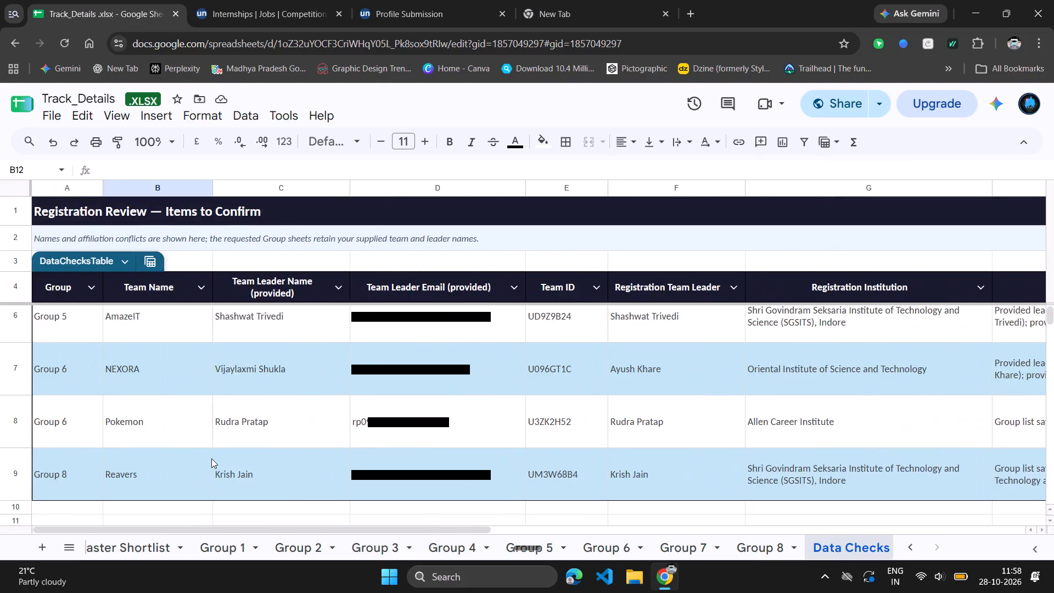
pyautogui.scroll(2, 211, 458)
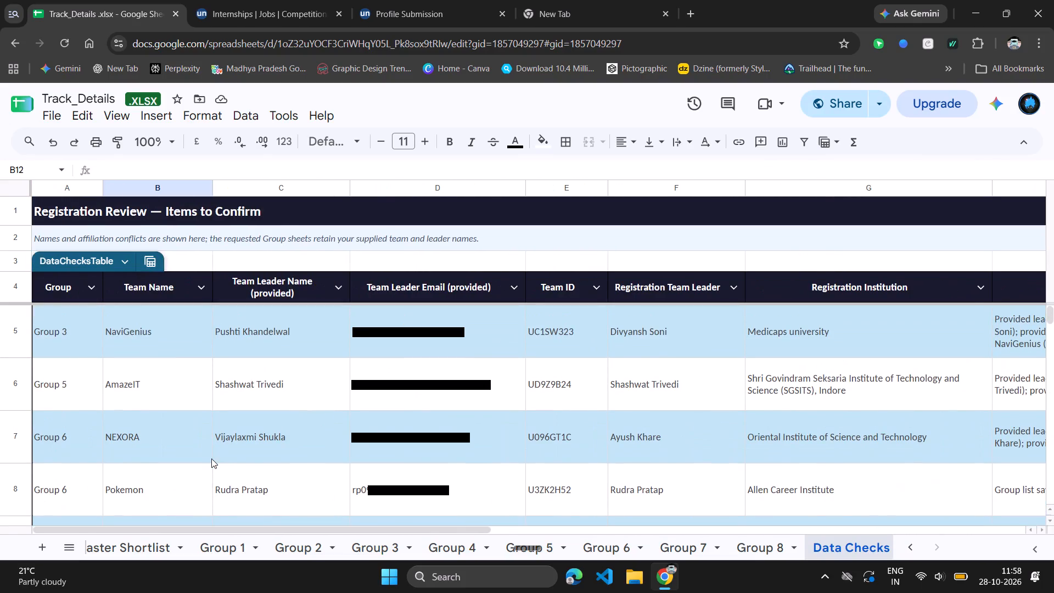
# Check the Group 3 and Group 4 shortlists for the teams flagged in Data Checks, such as NaviGenius.
pyautogui.click(361, 543)
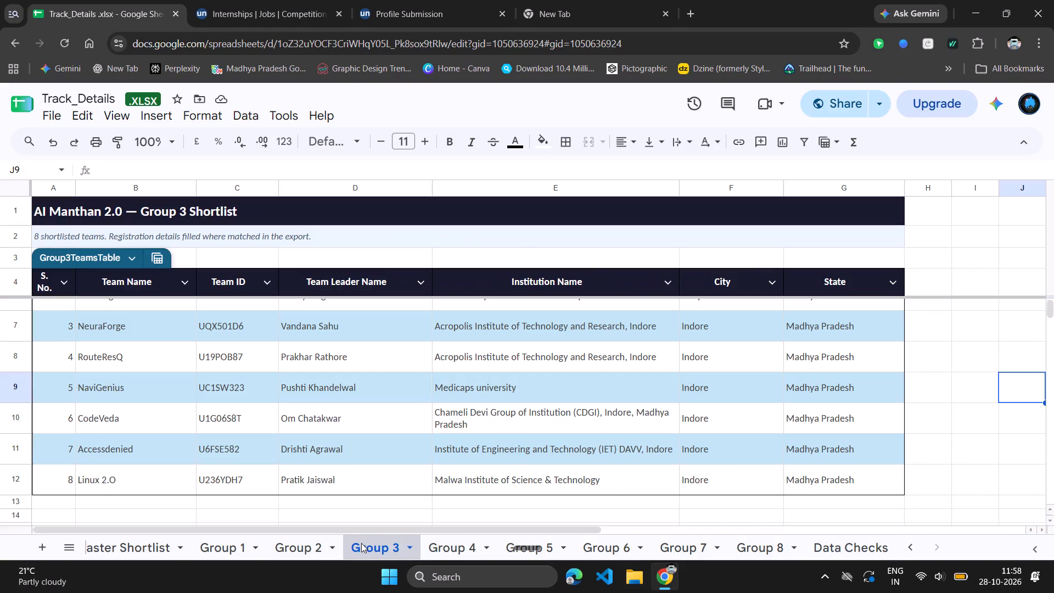
pyautogui.scroll(2, 362, 480)
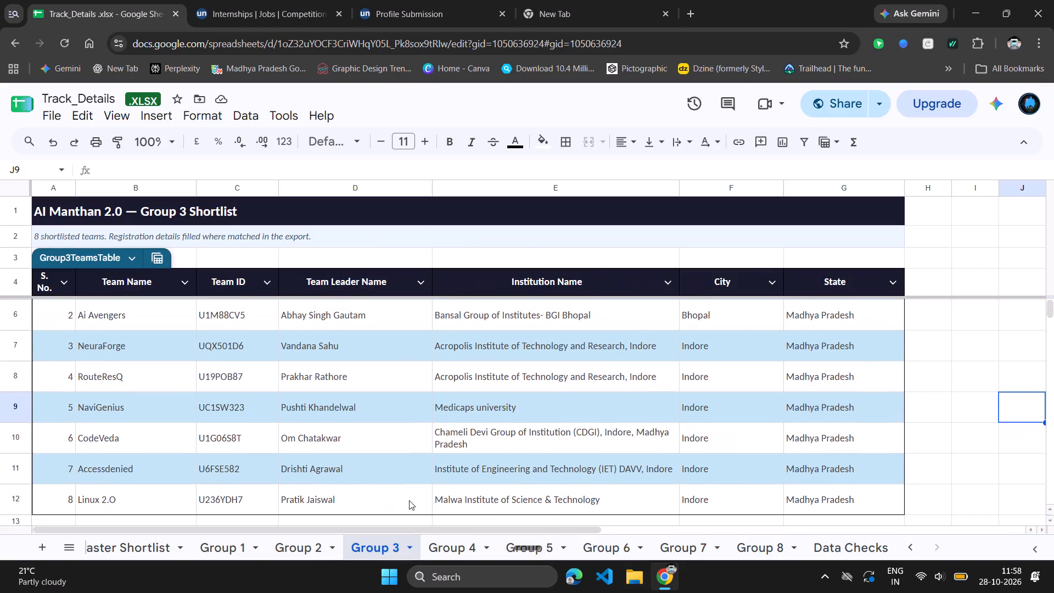
pyautogui.click(469, 540)
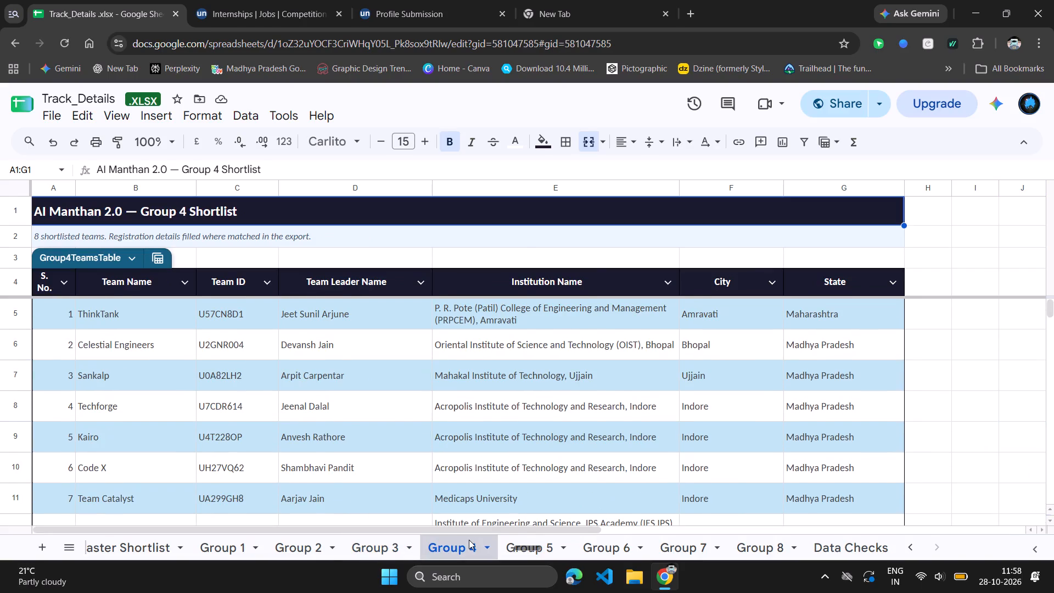
pyautogui.click(843, 542)
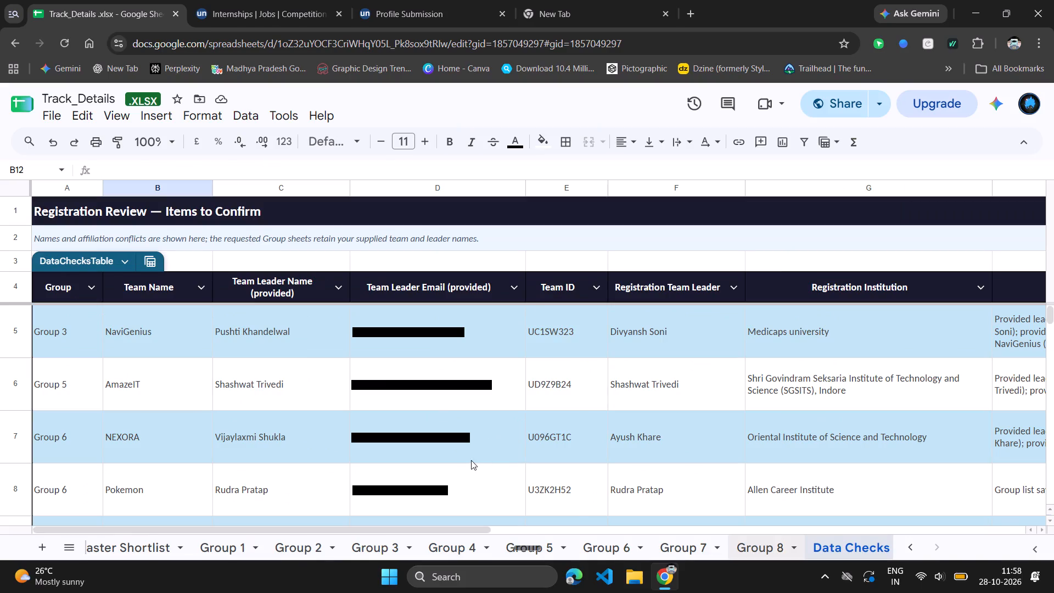
# Replace AmazeIT's team leader name in cell D12 of the Group 5 shortlist with the previously copied registration leader's name.
pyautogui.click(504, 541)
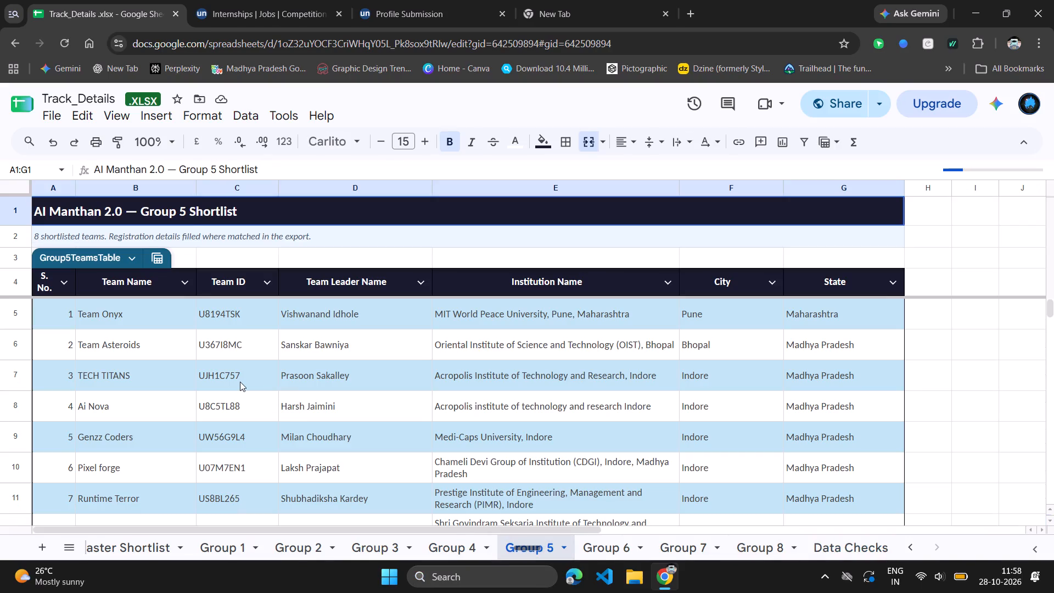
pyautogui.scroll(-1, 240, 382)
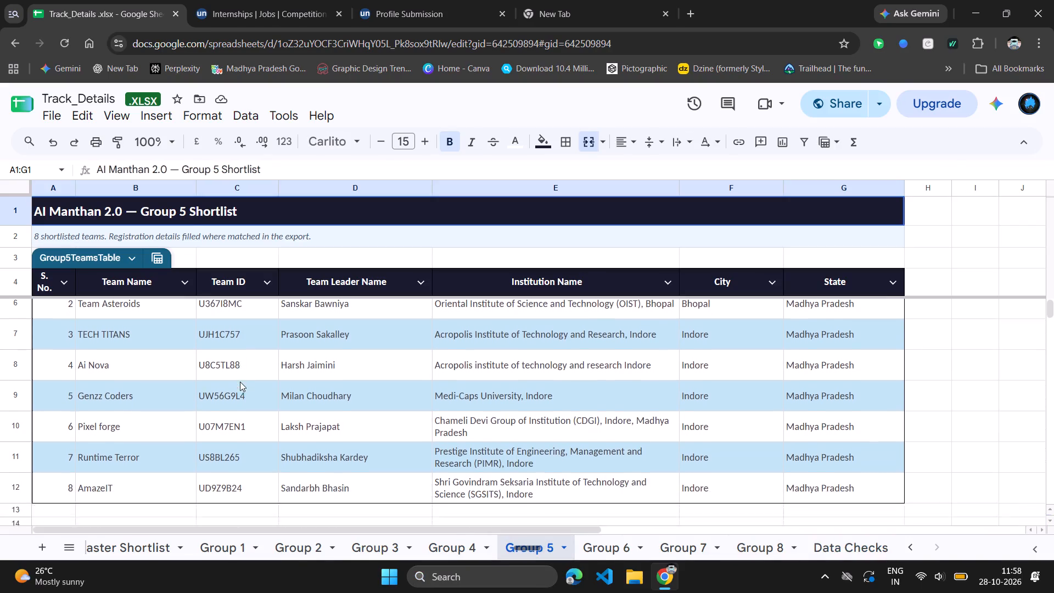
pyautogui.scroll(-1, 240, 382)
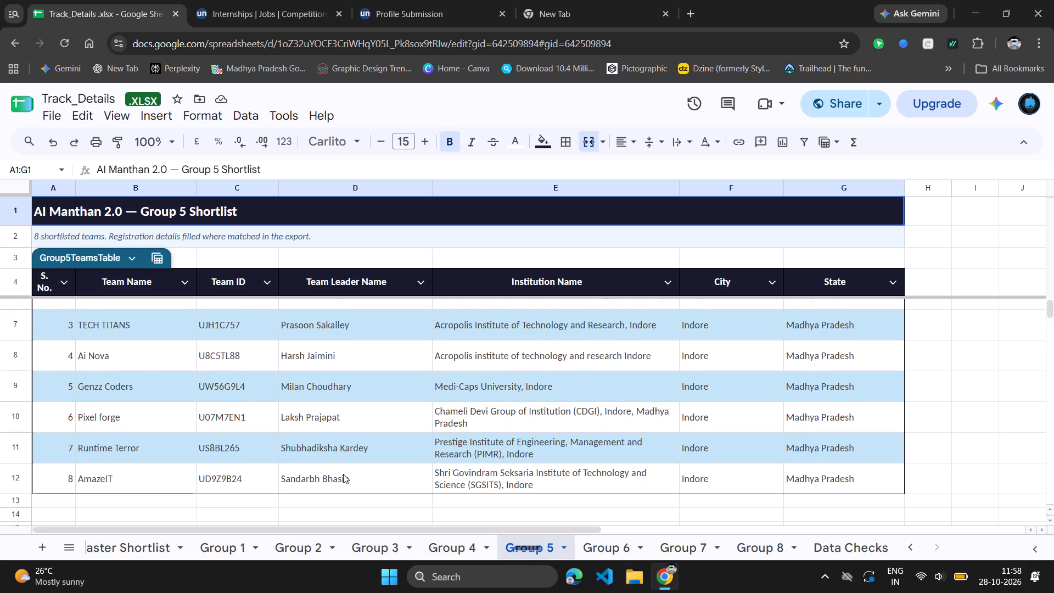
pyautogui.click(344, 478)
pyautogui.tripleClick(344, 478)
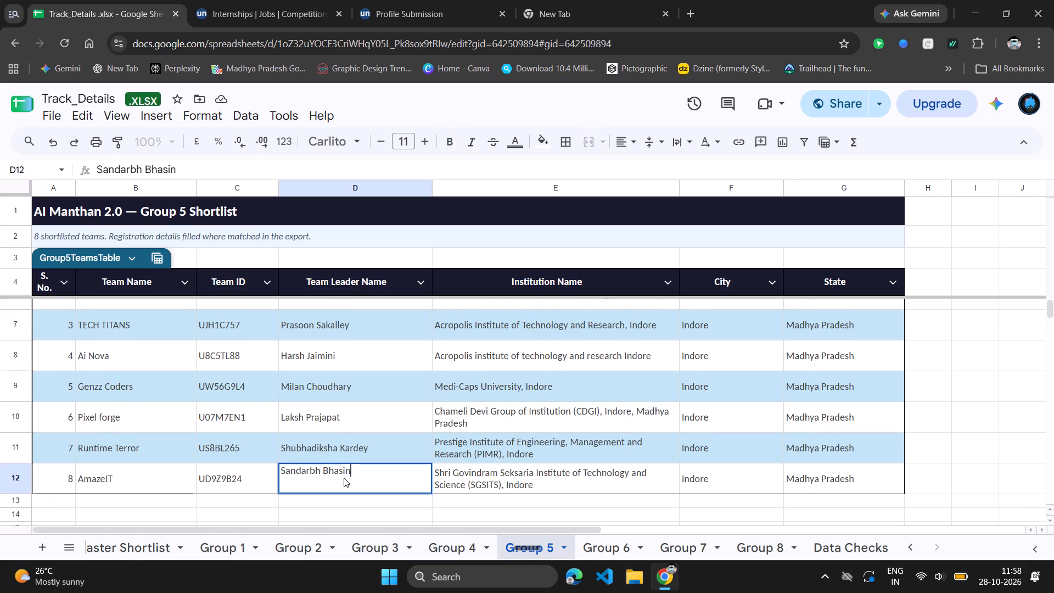
pyautogui.hotkey('ctrl', 'a')
pyautogui.click(344, 478)
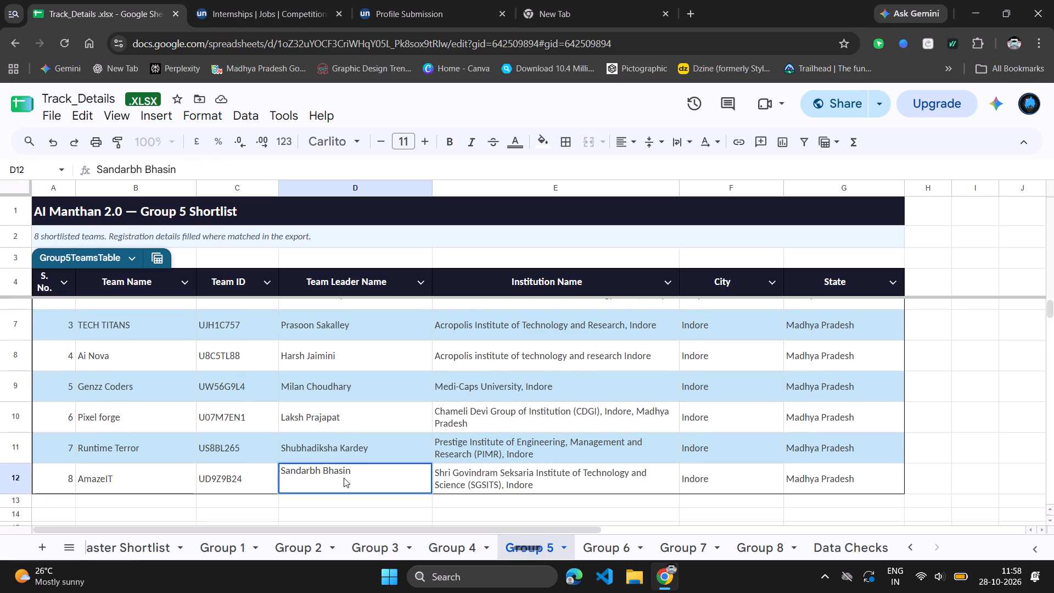
pyautogui.click(344, 478)
pyautogui.tripleClick(343, 474)
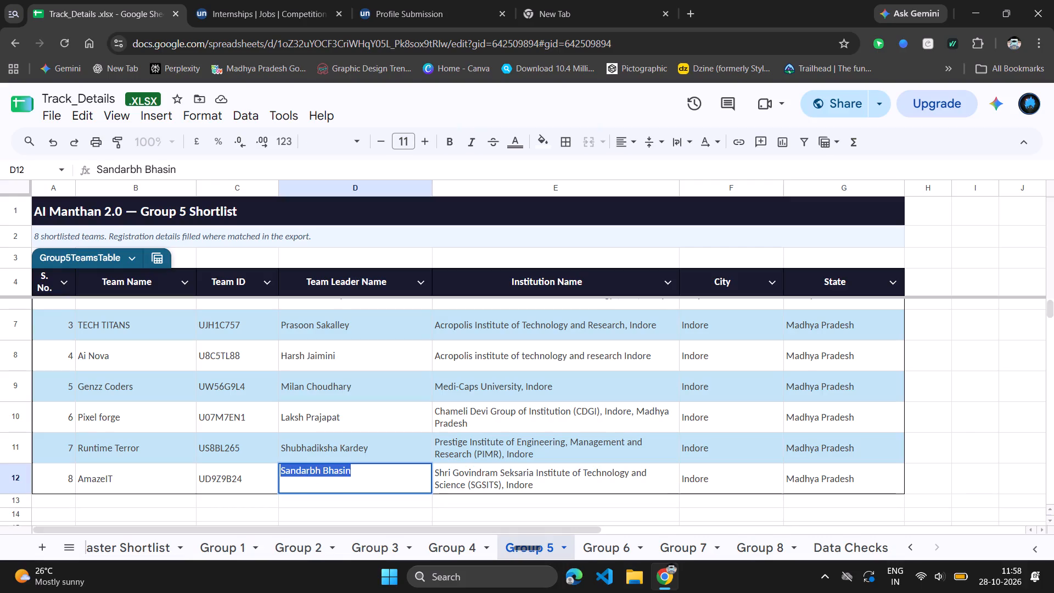
pyautogui.press('BackSpace')
pyautogui.press('super+v')
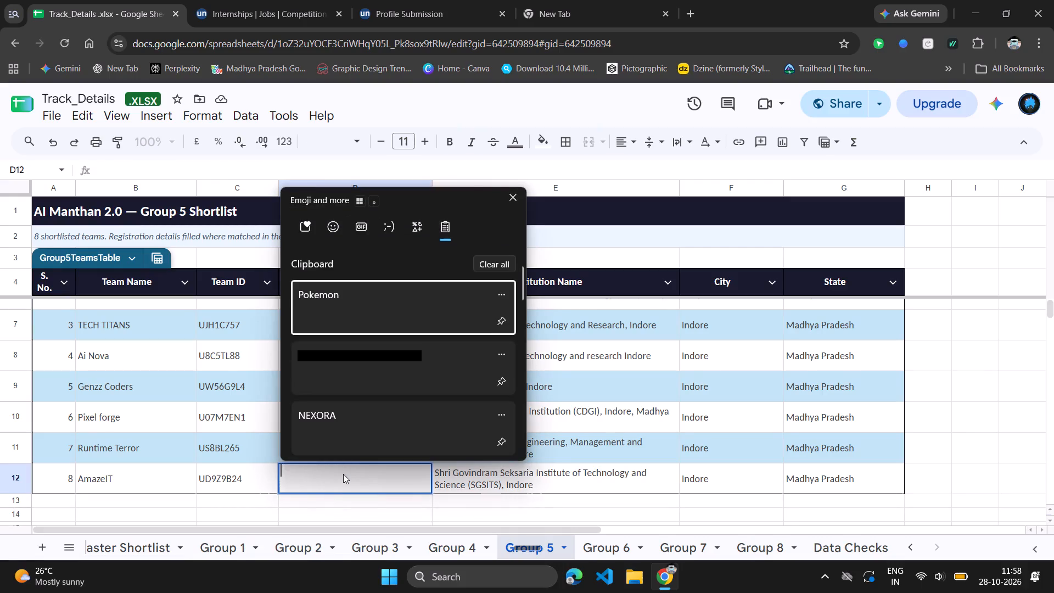
pyautogui.scroll(-1, 354, 384)
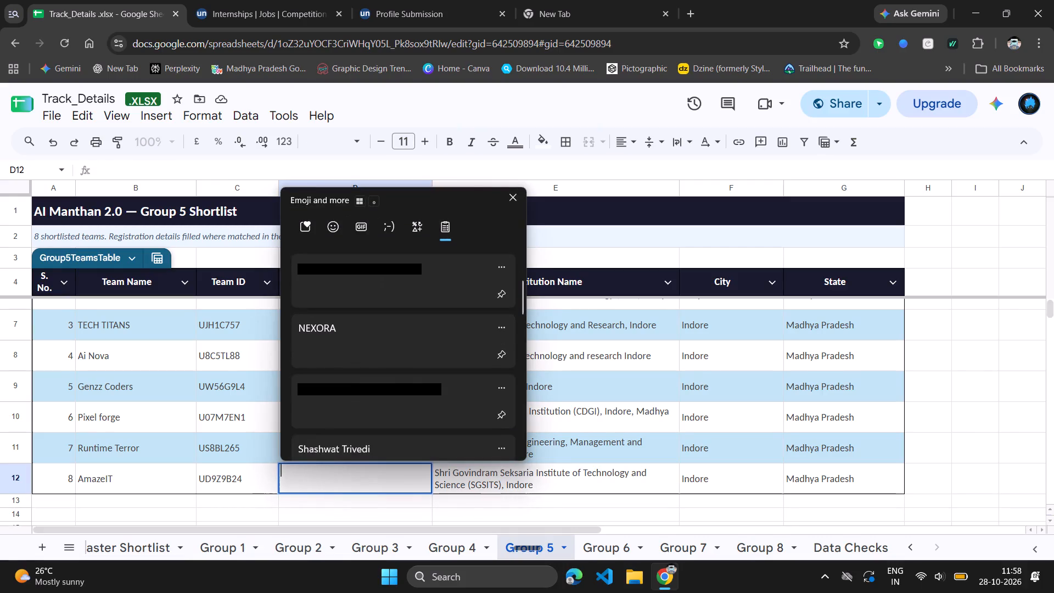
pyautogui.scroll(-1, 354, 384)
pyautogui.click(357, 415)
pyautogui.hotkey('ctrl', 'v')
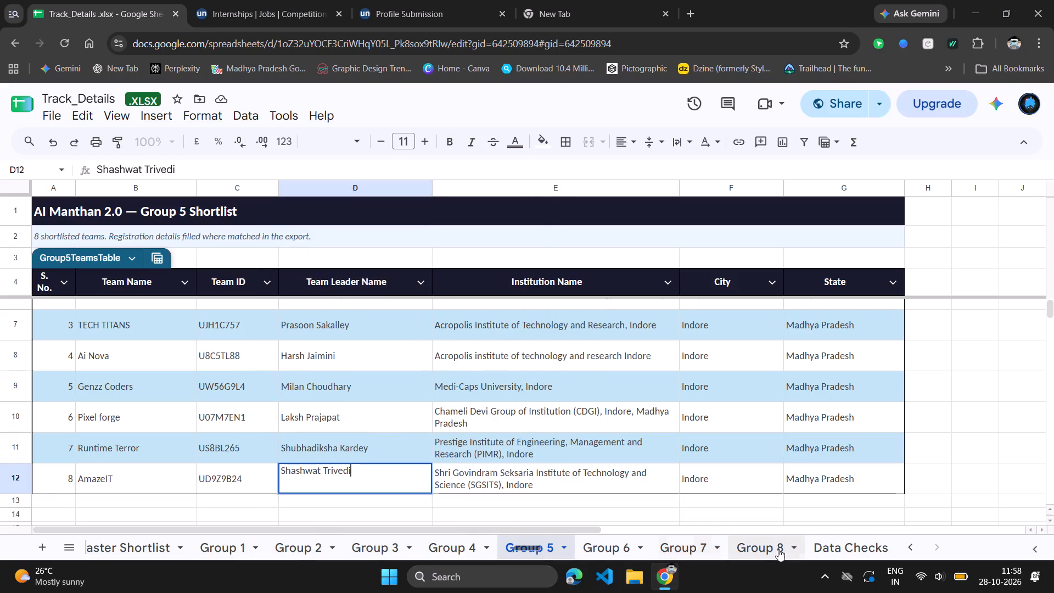
pyautogui.click(838, 546)
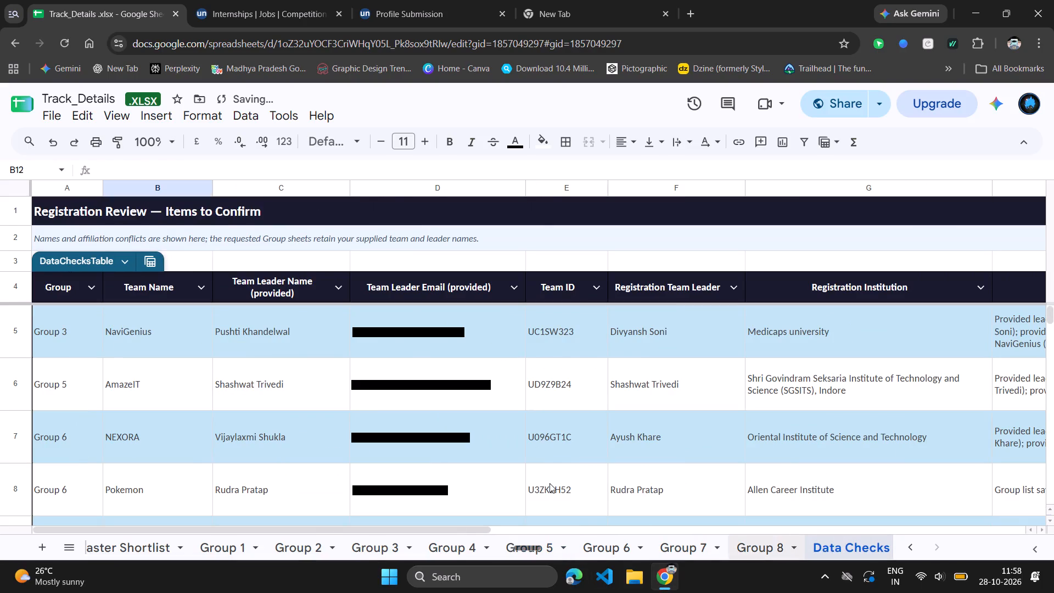
# Compare the Group 6 shortlist with the flagged NEXORA and Pokemon entries in Data Checks.
pyautogui.scroll(-1, 550, 483)
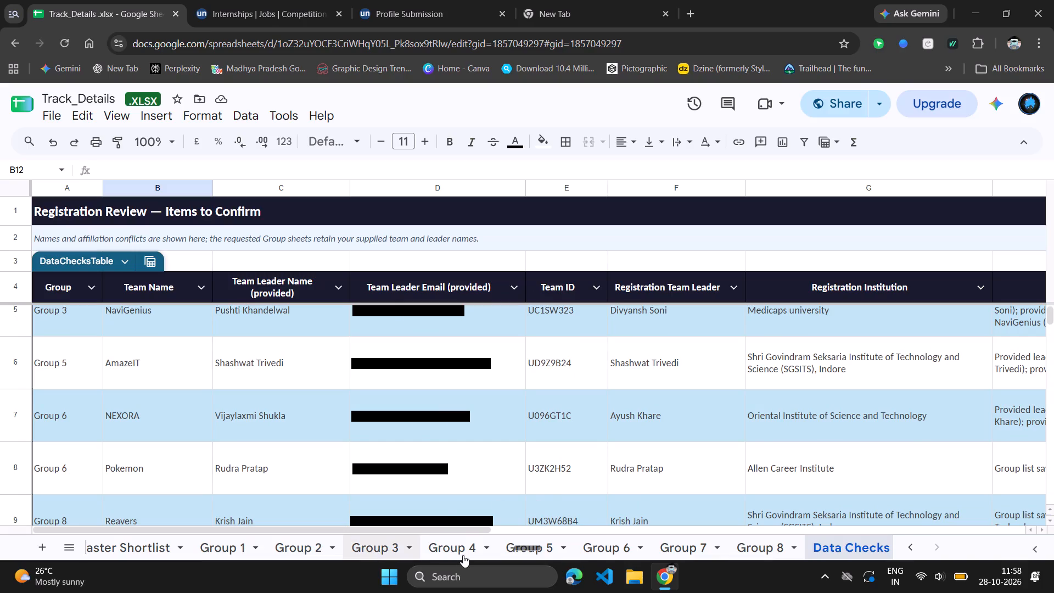
pyautogui.click(603, 549)
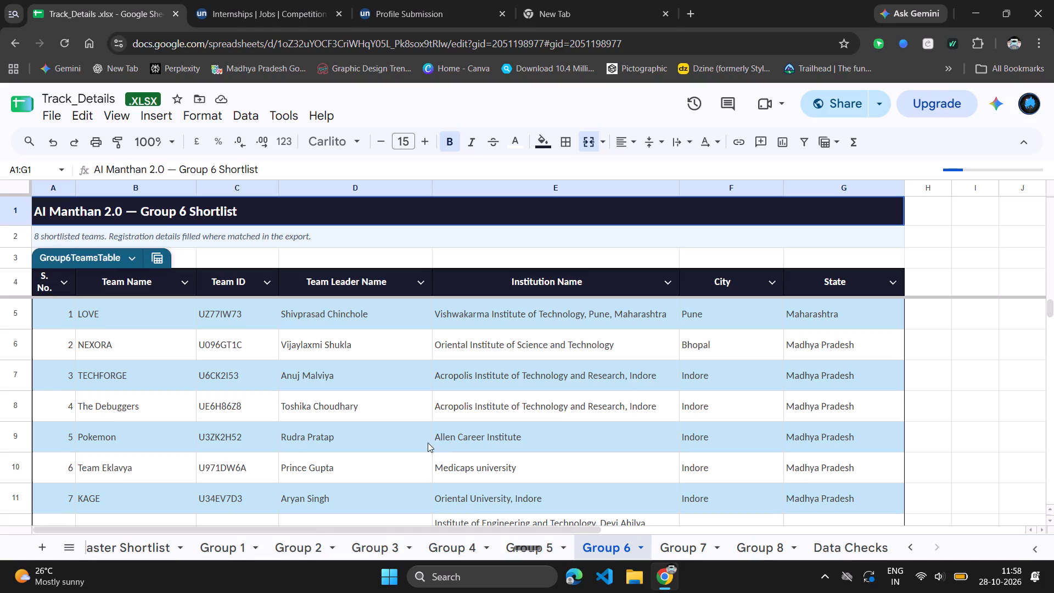
pyautogui.click(849, 551)
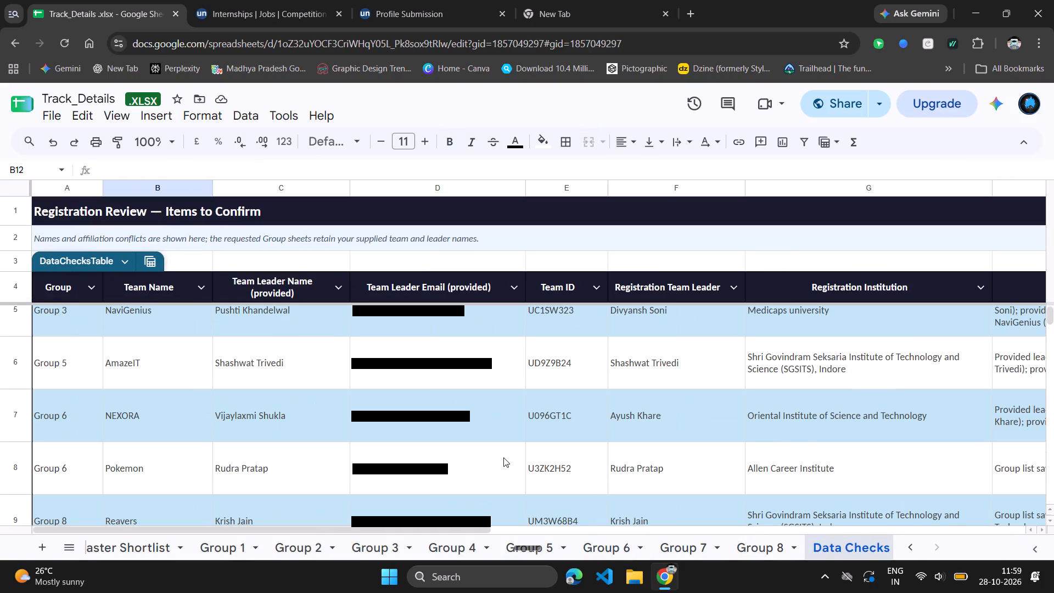
pyautogui.scroll(-1, 503, 457)
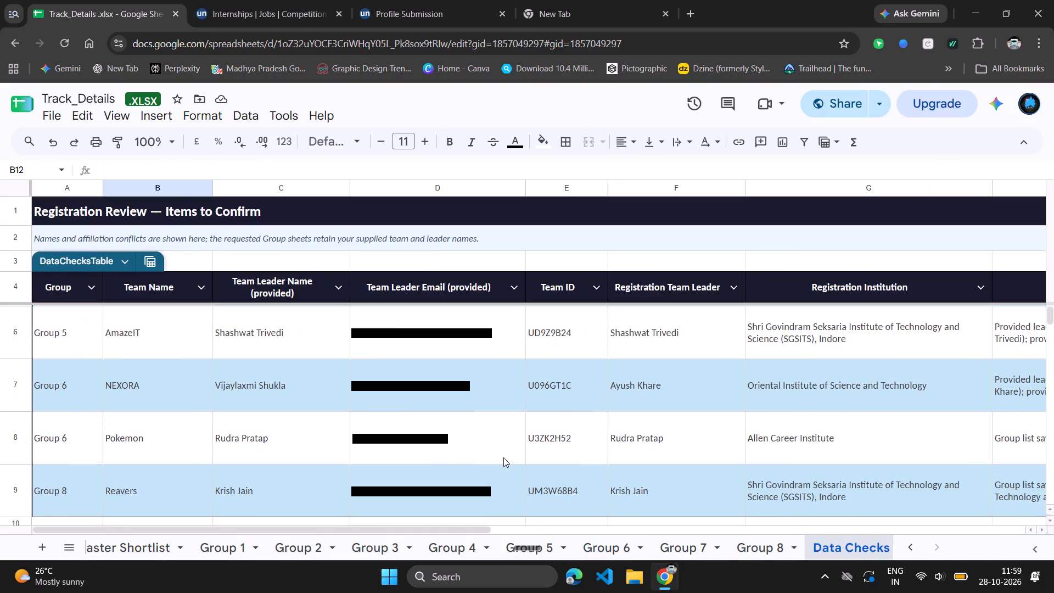
pyautogui.click(615, 552)
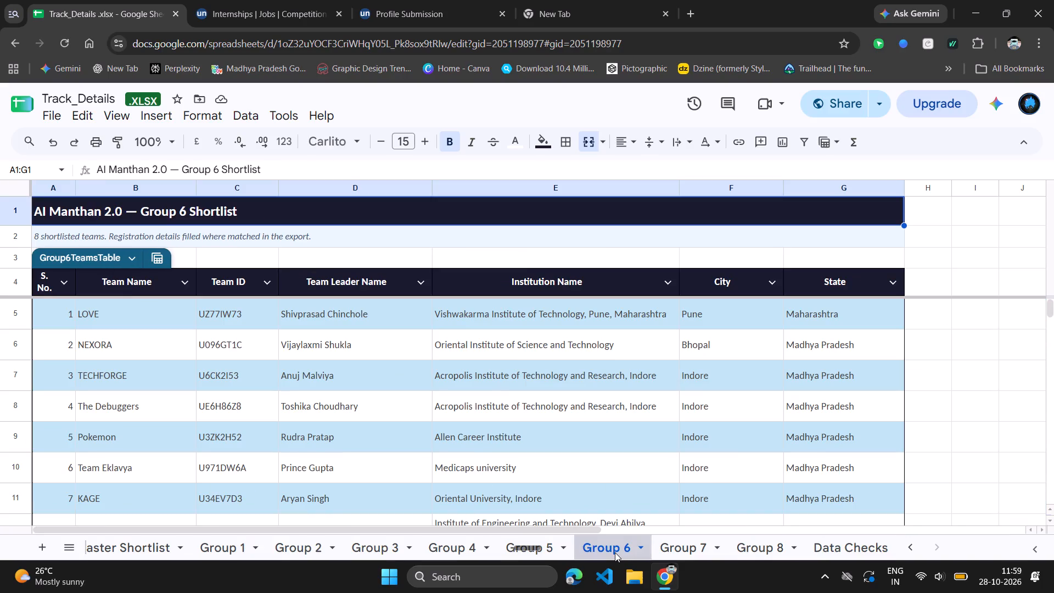
pyautogui.scroll(-1, 461, 468)
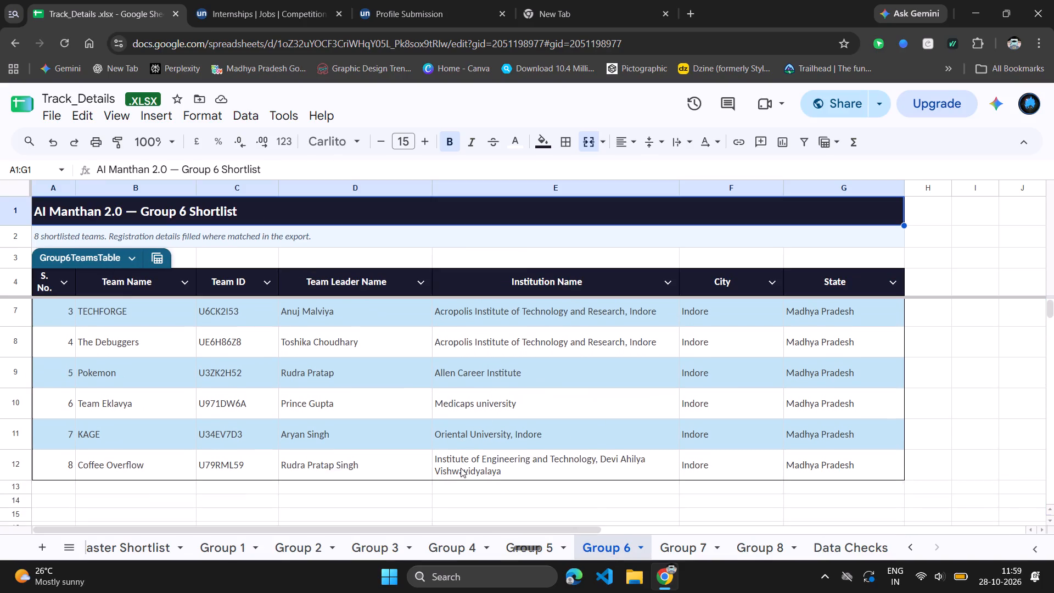
pyautogui.scroll(-3, 461, 468)
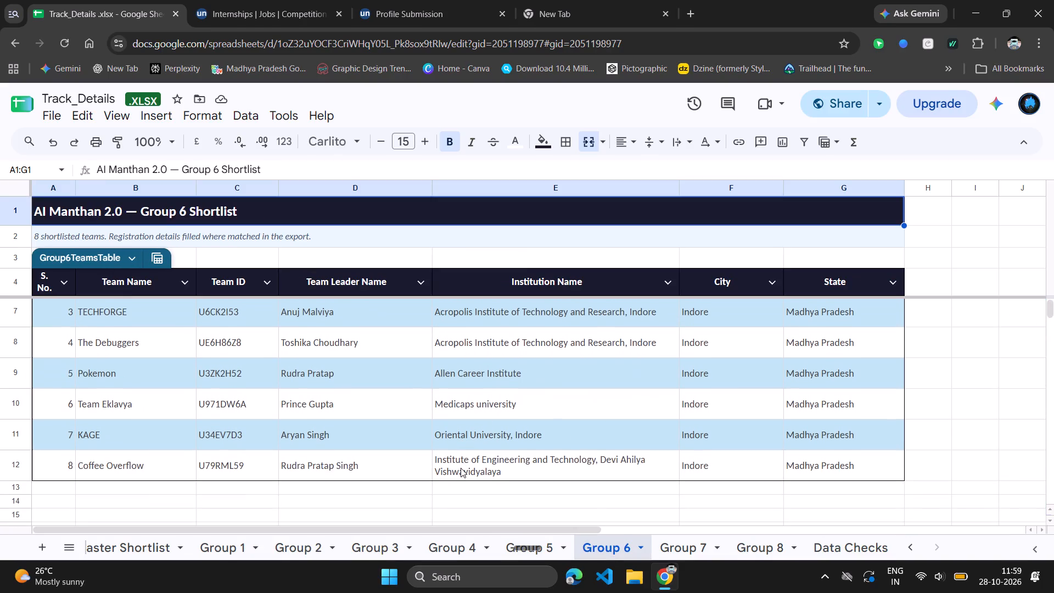
pyautogui.scroll(-3, 461, 468)
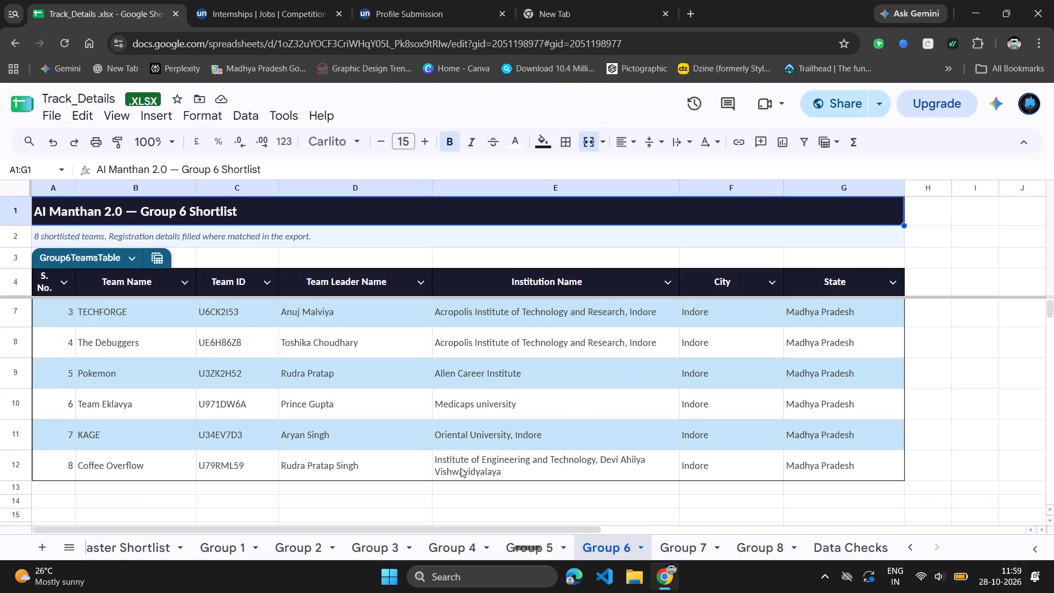
pyautogui.scroll(1, 461, 468)
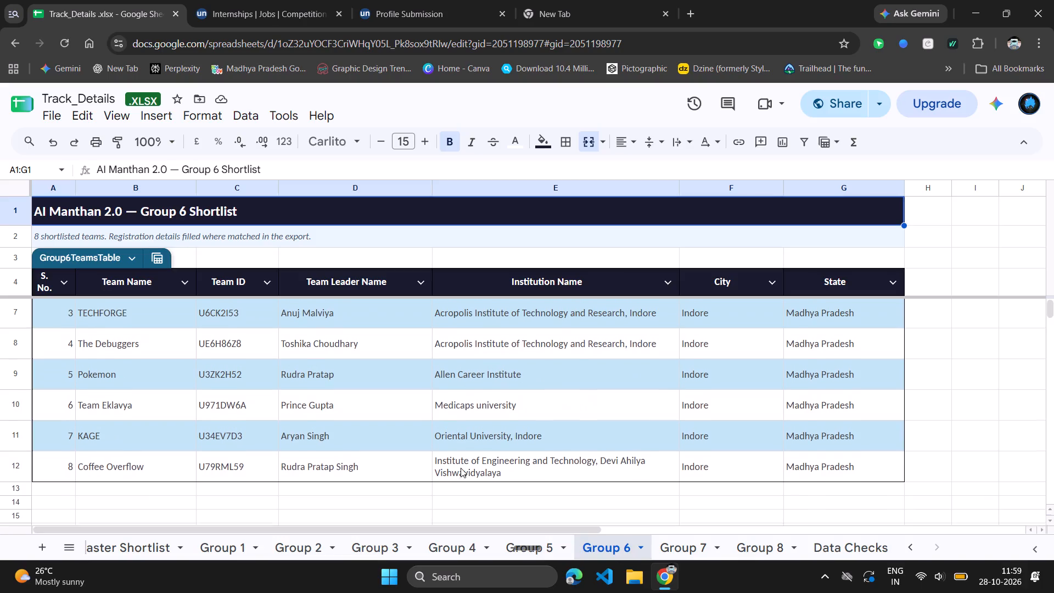
pyautogui.scroll(1, 461, 468)
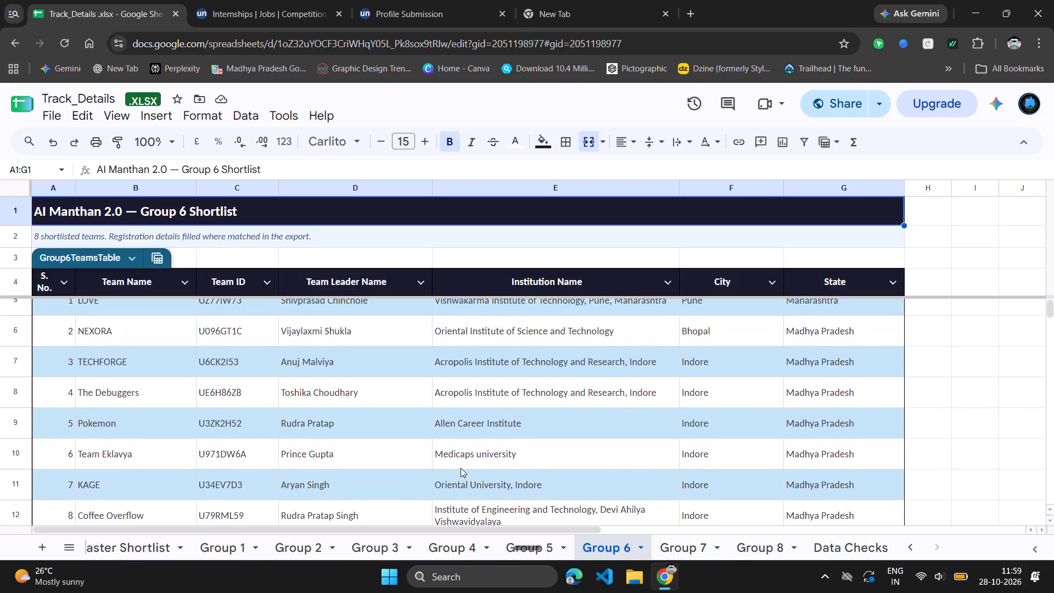
# Examine the leaders, institutions and review notes of NEXORA, Pokemon and Reavers in Data Checks.
pyautogui.click(831, 552)
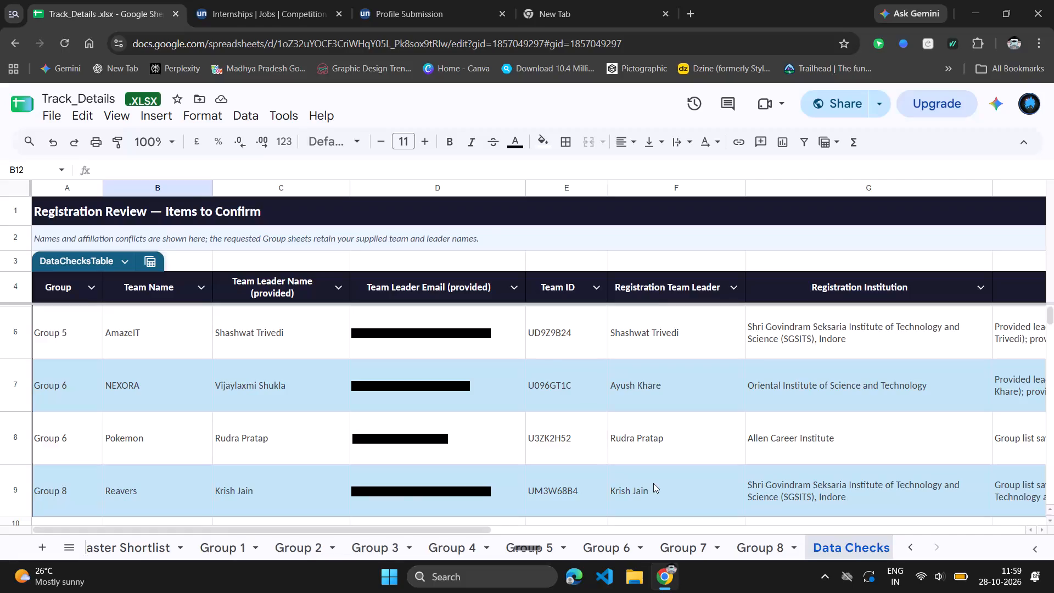
pyautogui.scroll(-1, 653, 483)
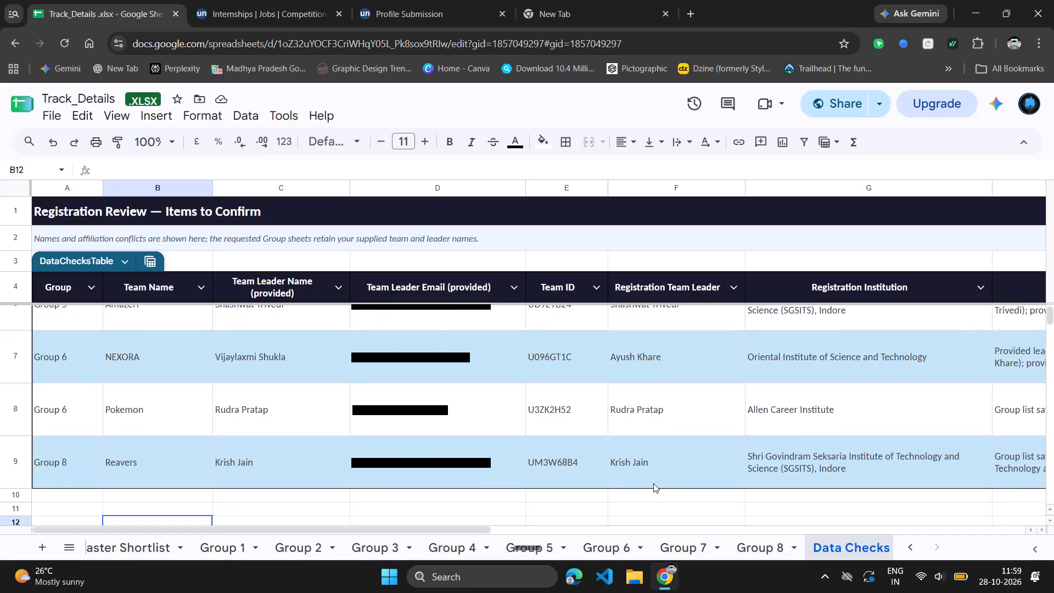
pyautogui.scroll(-1, 653, 483)
pyautogui.hscroll(1, 653, 483)
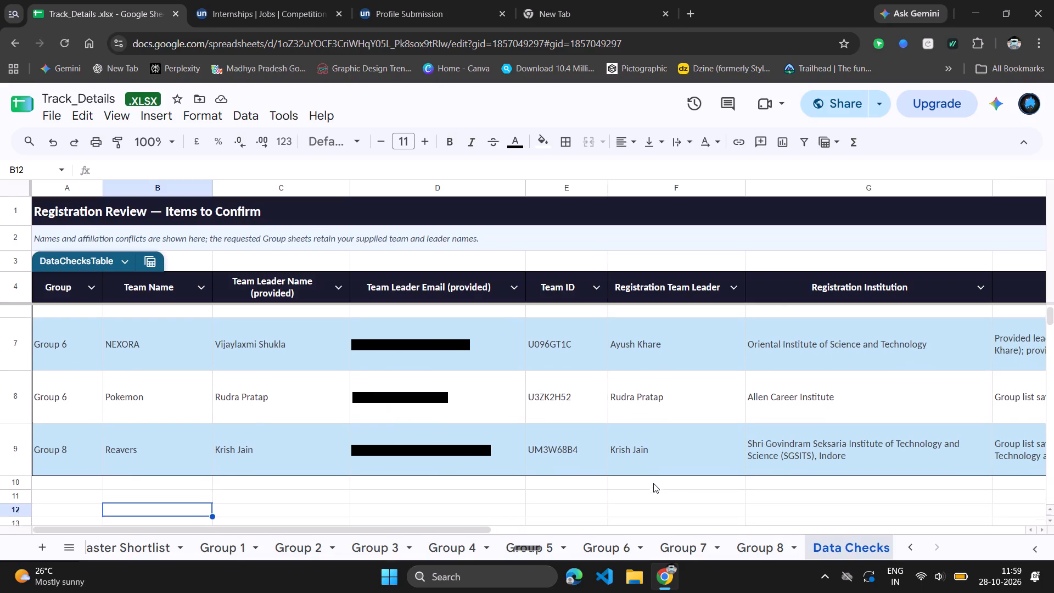
pyautogui.hscroll(1, 653, 483)
pyautogui.hscroll(1, 525, 467)
pyautogui.hscroll(-1, 525, 467)
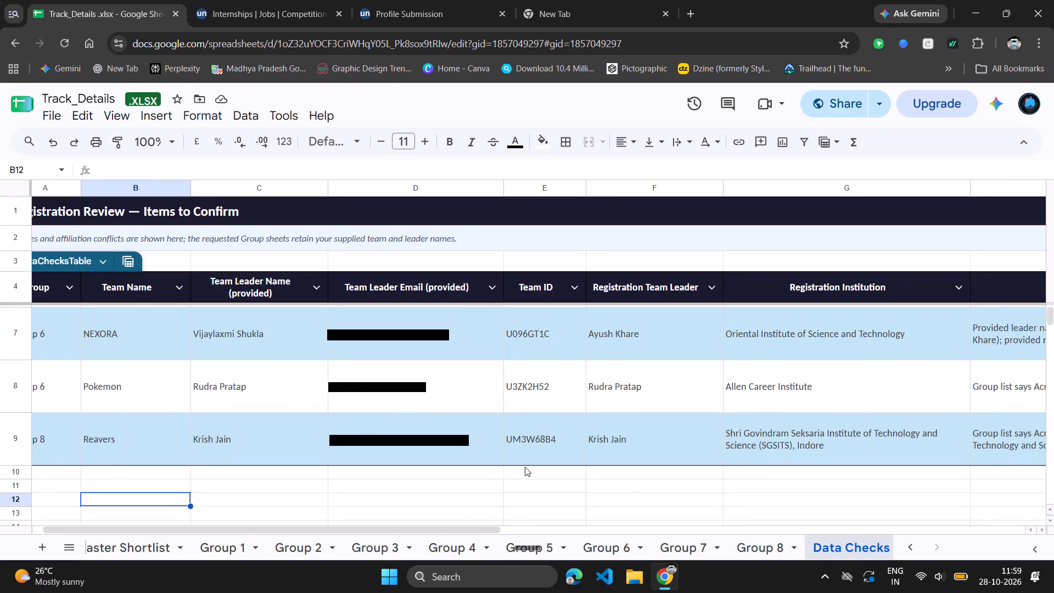
pyautogui.hscroll(-1, 525, 467)
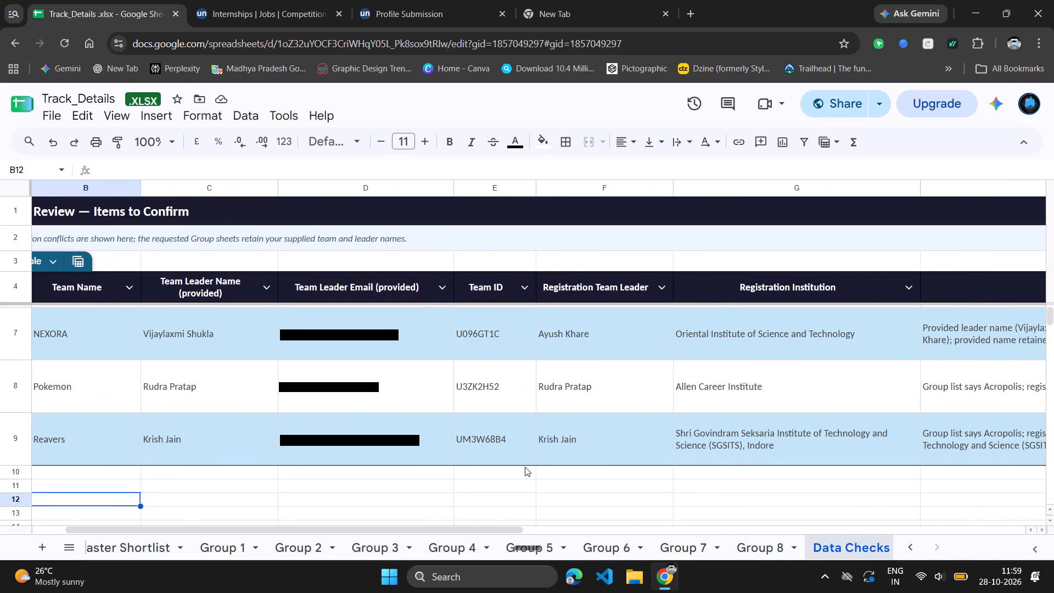
pyautogui.hscroll(-1, 525, 467)
pyautogui.hscroll(2, 525, 467)
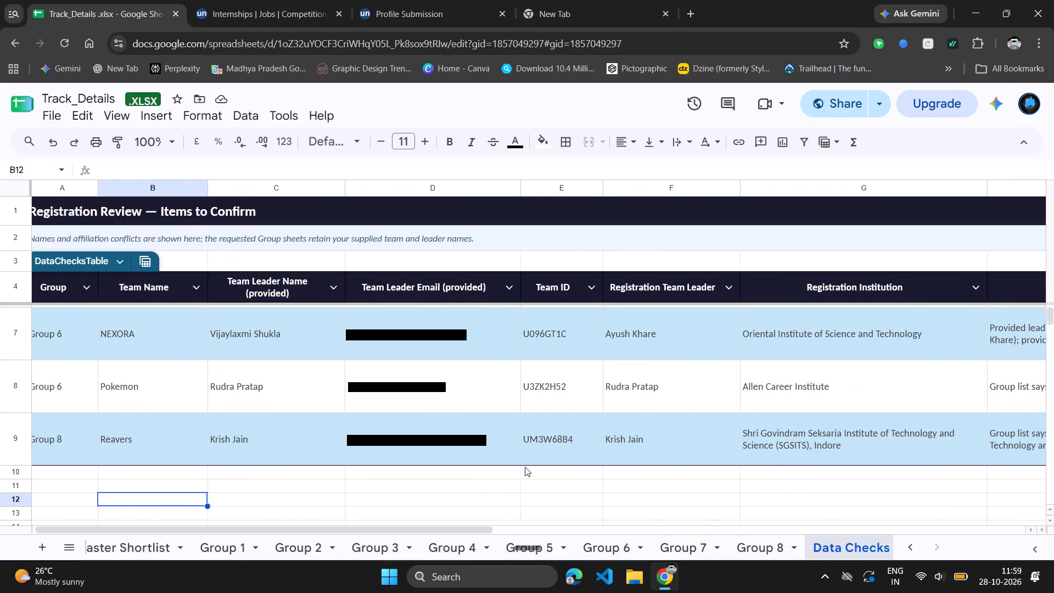
pyautogui.hscroll(3, 525, 467)
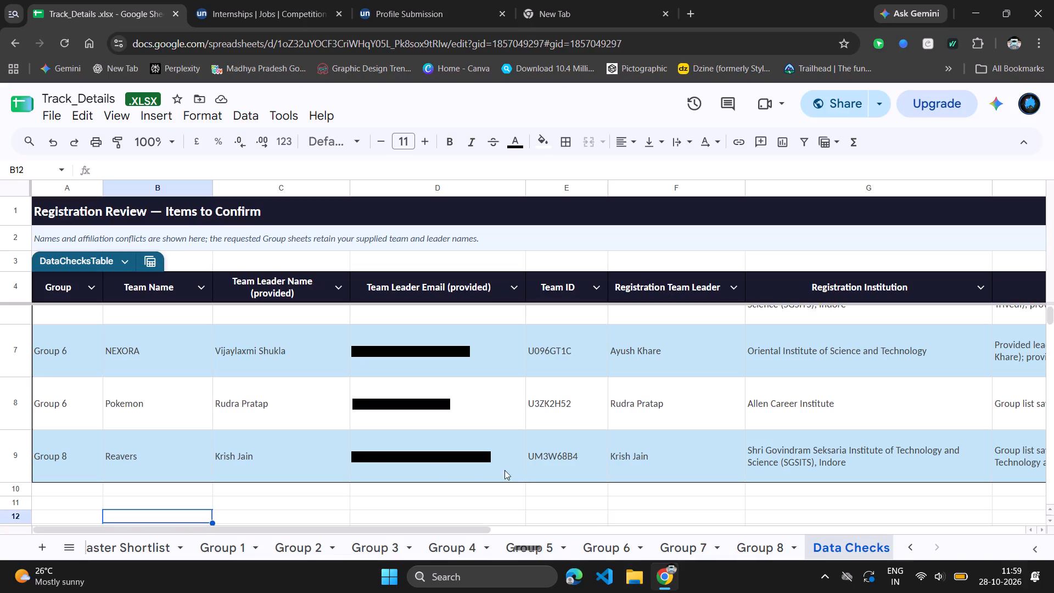
# Check the Group 8 shortlist for the Reavers entry flagged in Data Checks.
pyautogui.click(303, 456)
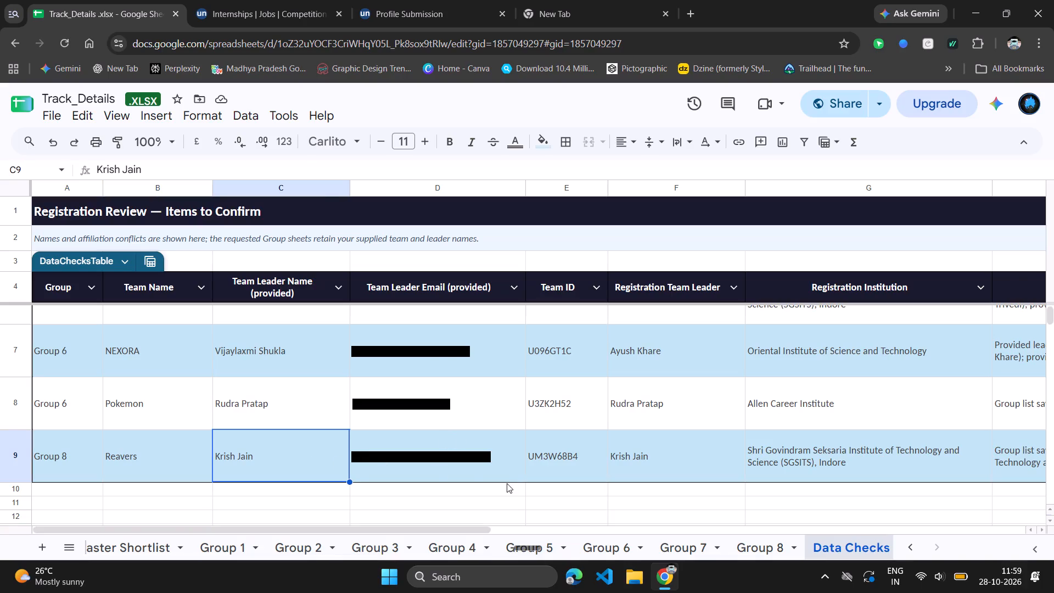
pyautogui.click(760, 553)
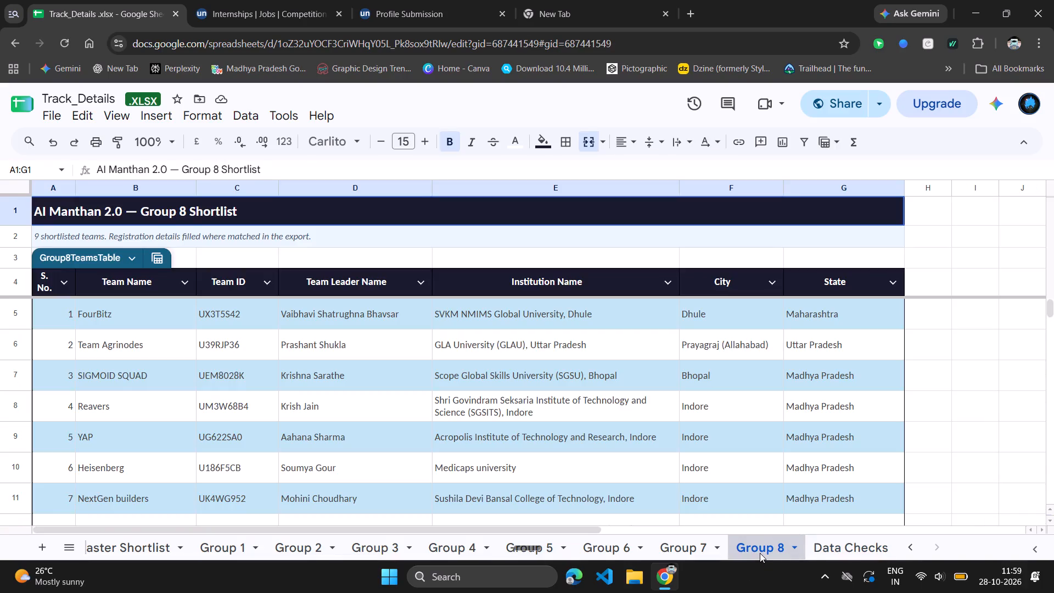
pyautogui.hscroll(1, 642, 502)
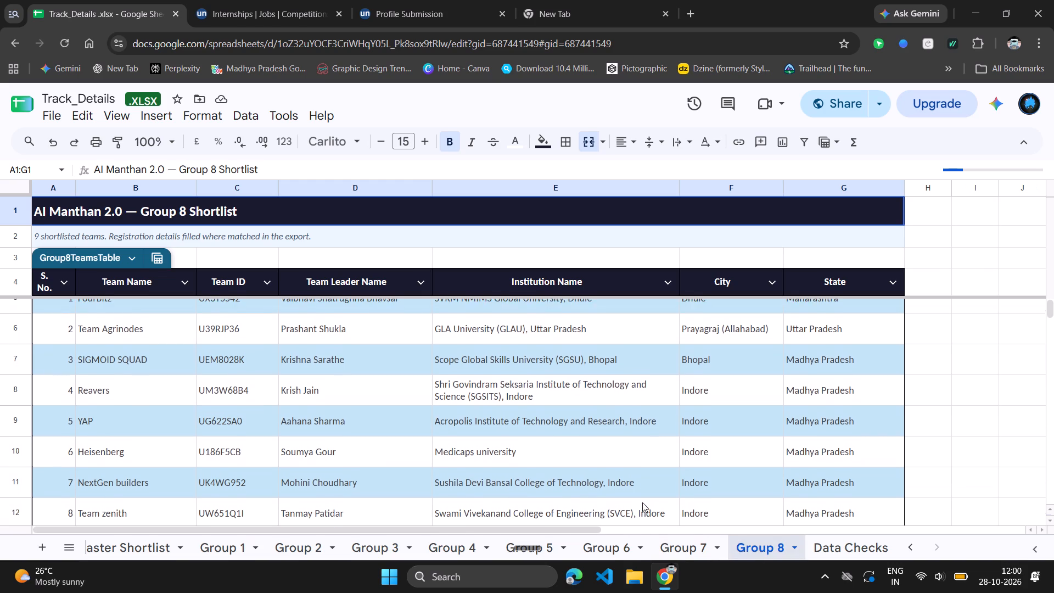
pyautogui.hscroll(1, 642, 502)
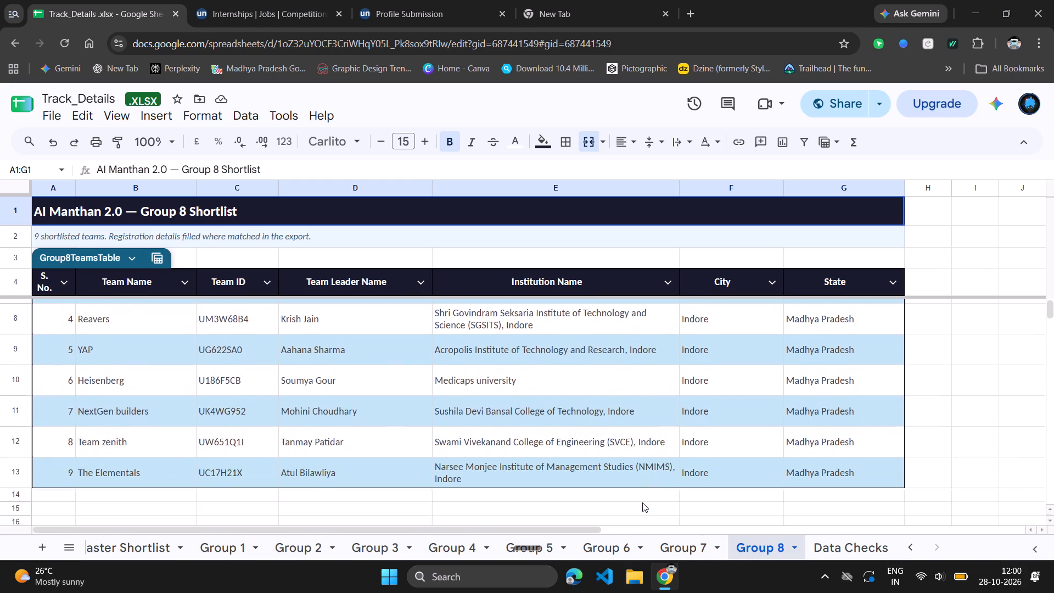
pyautogui.hscroll(1, 642, 502)
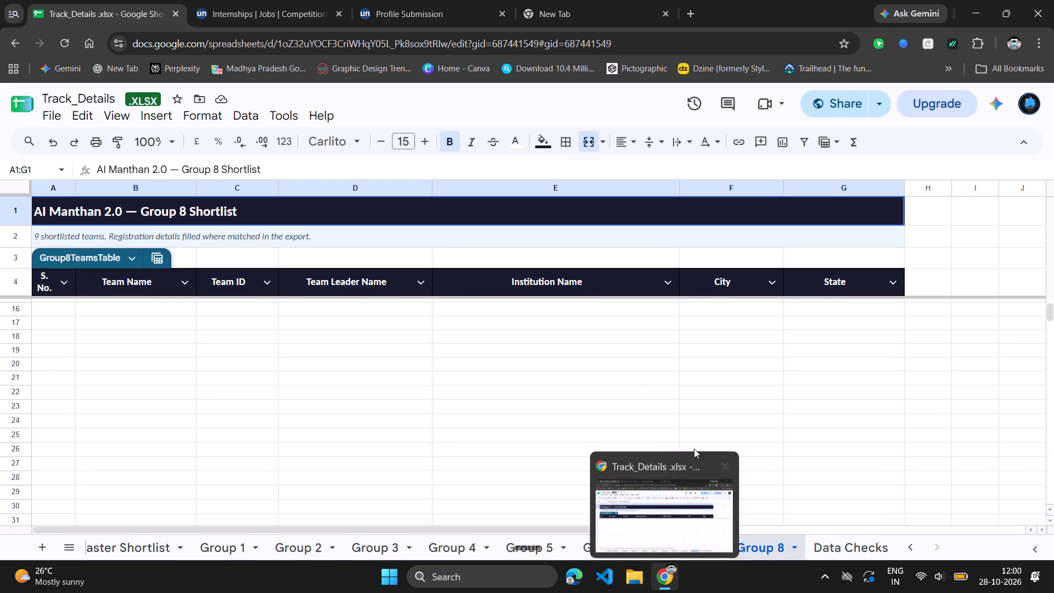
pyautogui.scroll(2, 801, 396)
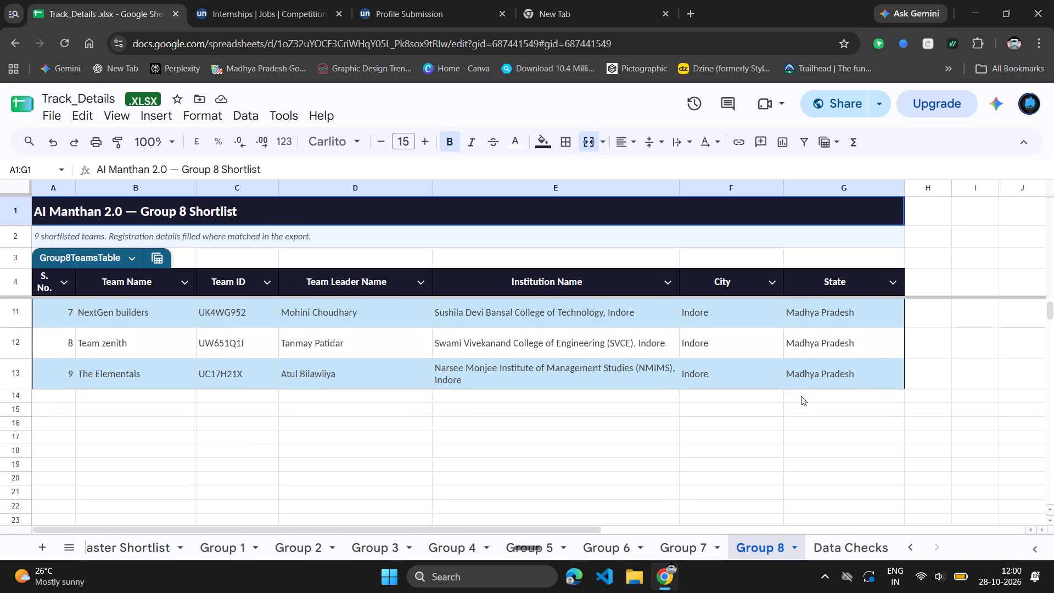
pyautogui.scroll(3, 801, 396)
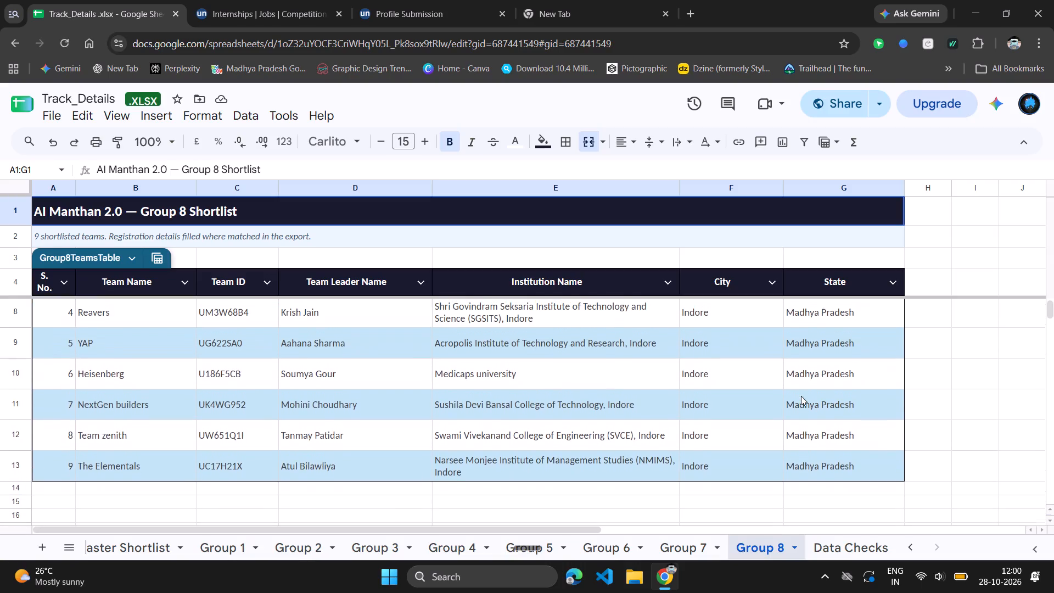
pyautogui.scroll(1, 801, 396)
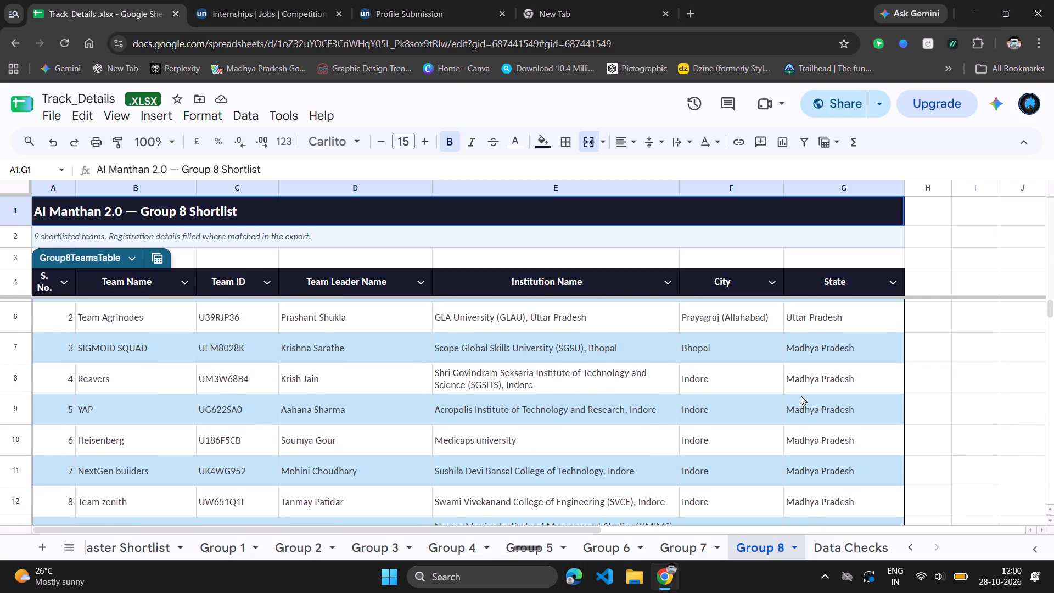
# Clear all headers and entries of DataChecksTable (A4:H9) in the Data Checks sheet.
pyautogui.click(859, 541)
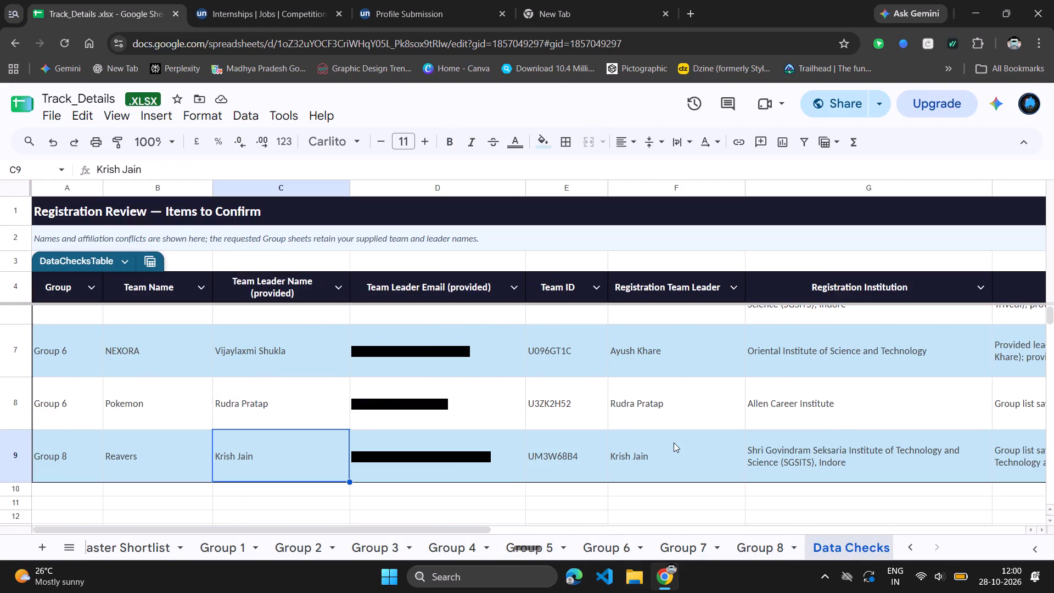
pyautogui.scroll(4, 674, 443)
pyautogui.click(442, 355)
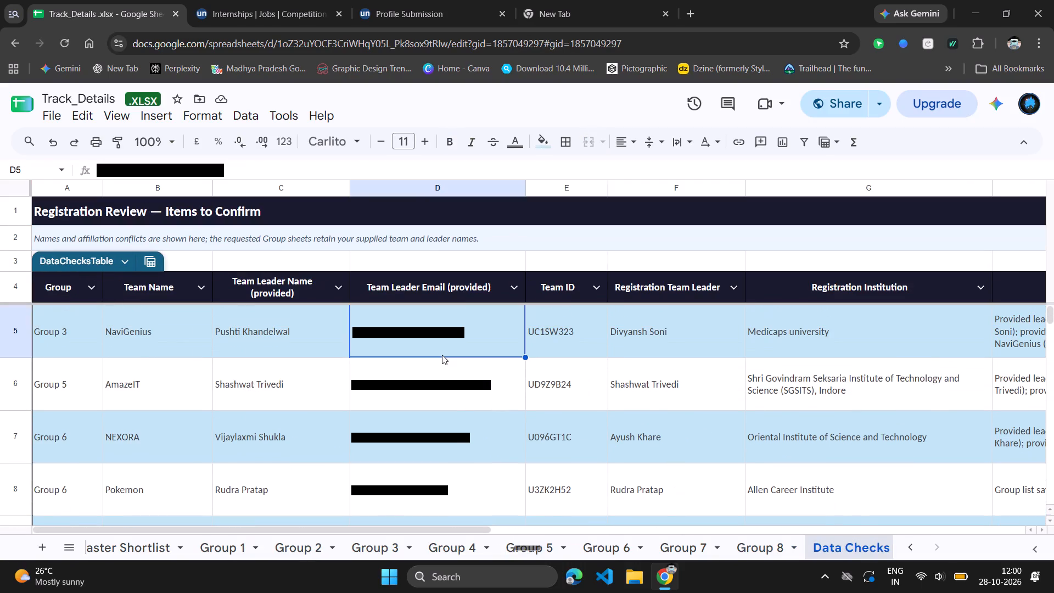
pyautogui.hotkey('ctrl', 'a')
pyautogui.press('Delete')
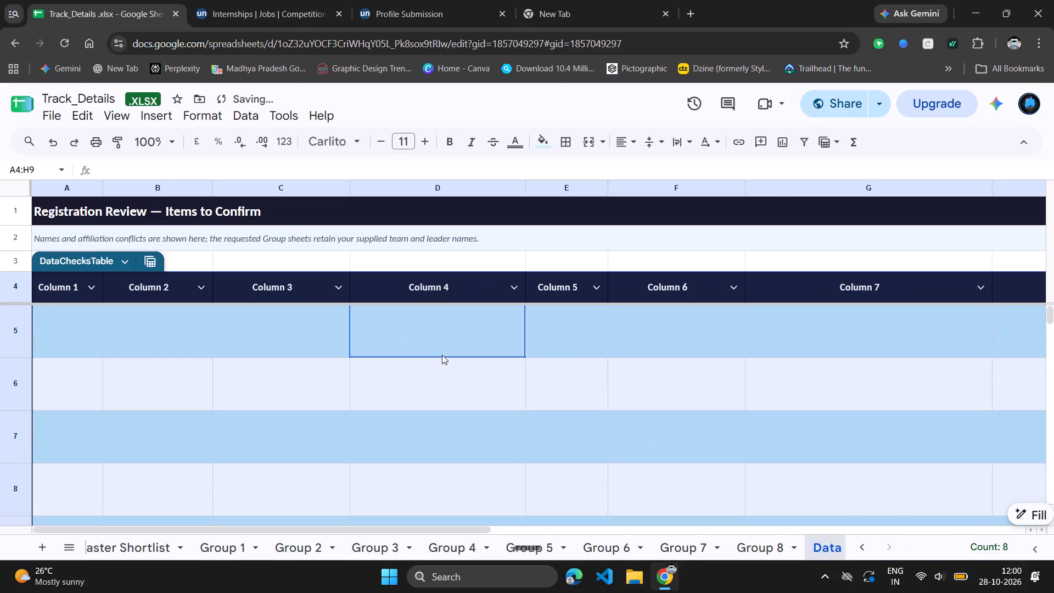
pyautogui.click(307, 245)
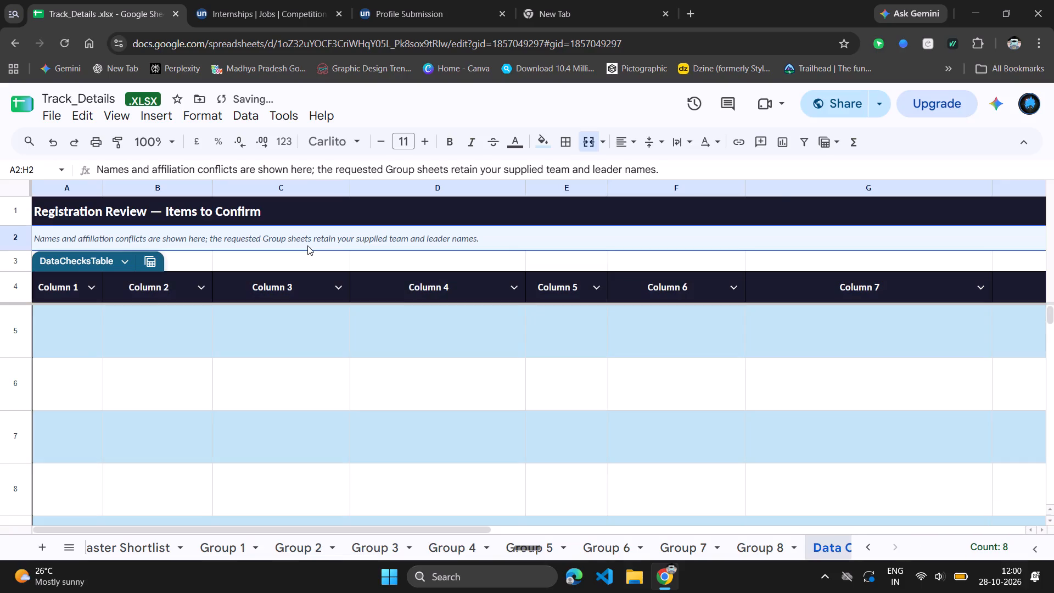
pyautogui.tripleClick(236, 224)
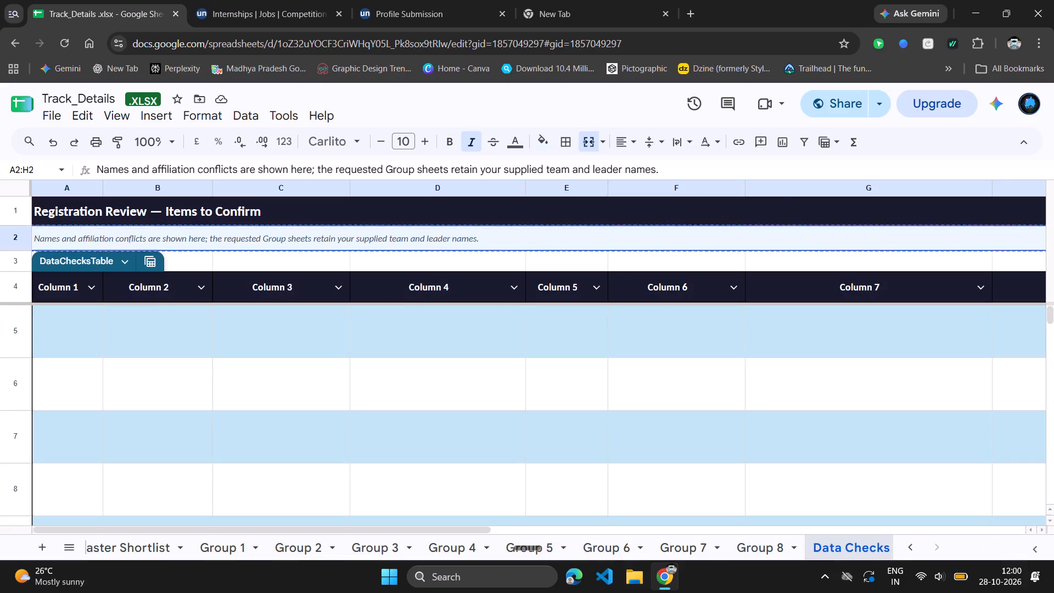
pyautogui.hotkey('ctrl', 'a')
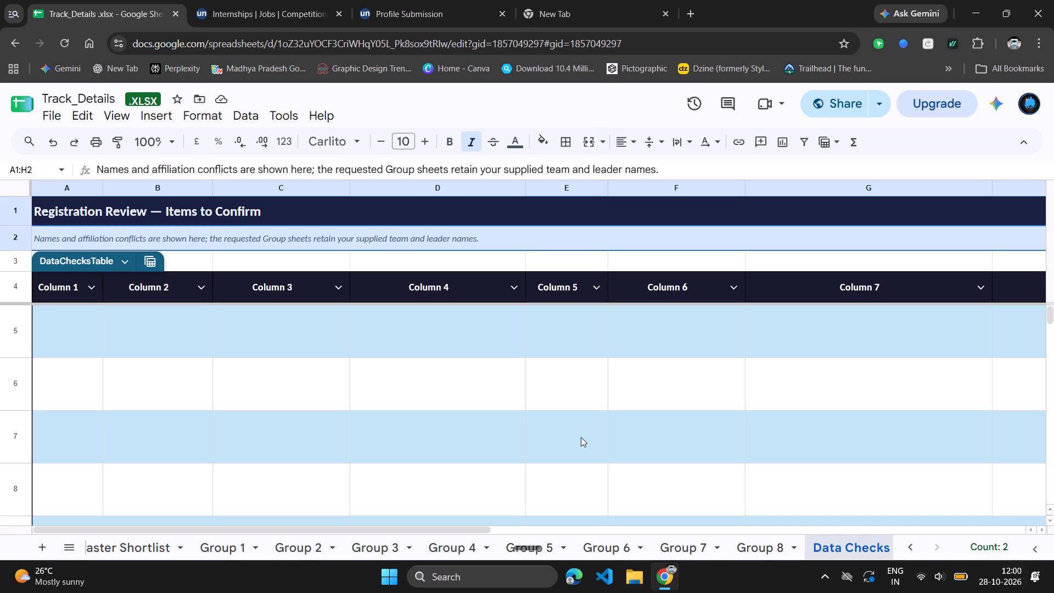
# Delete the Data Checks sheet from the workbook.
pyautogui.hscroll(-3, 714, 537)
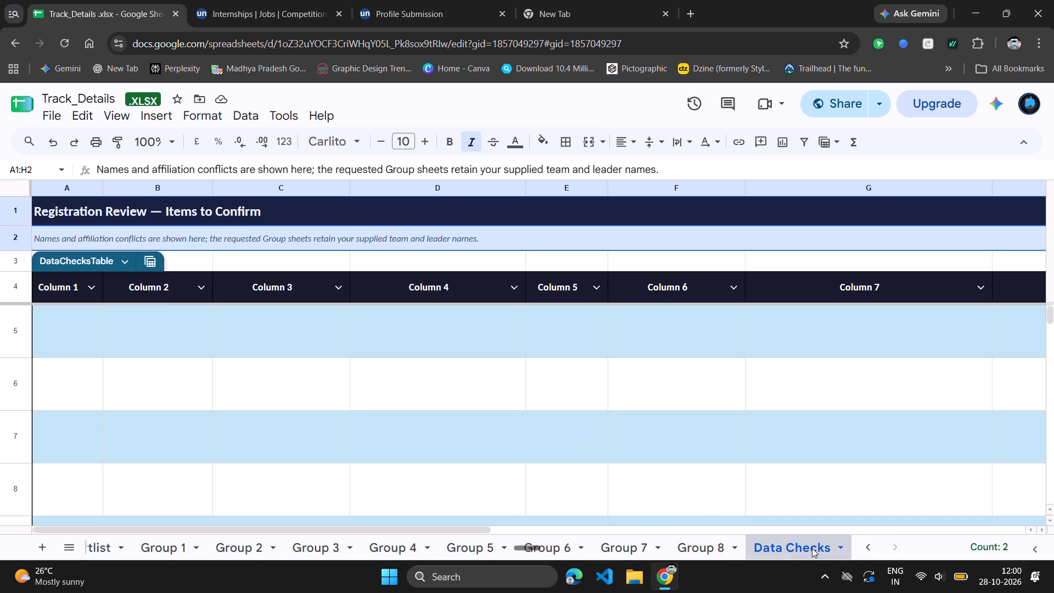
pyautogui.rightClick(808, 546)
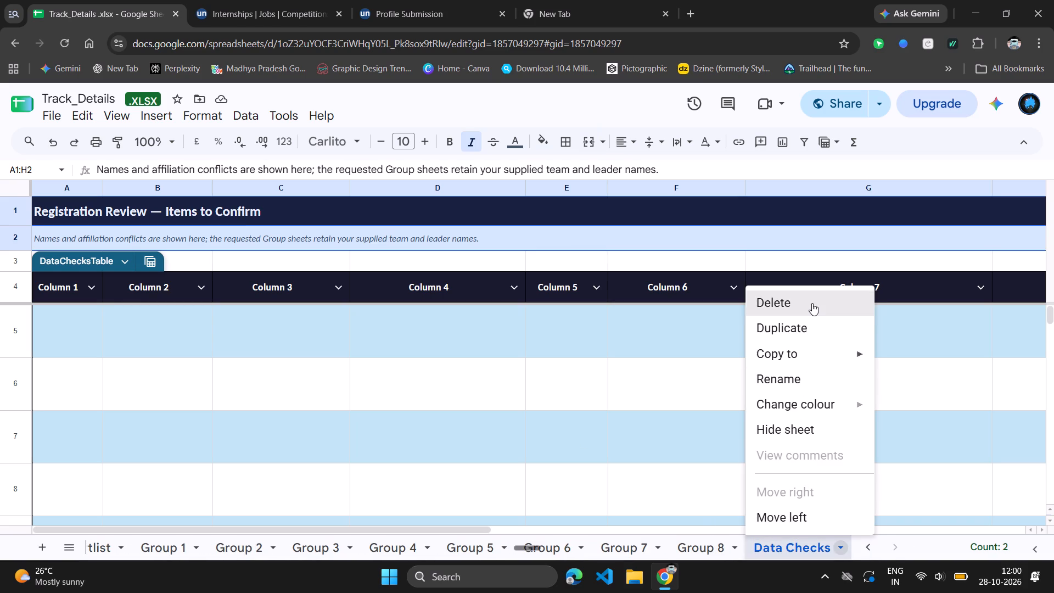
pyautogui.click(812, 303)
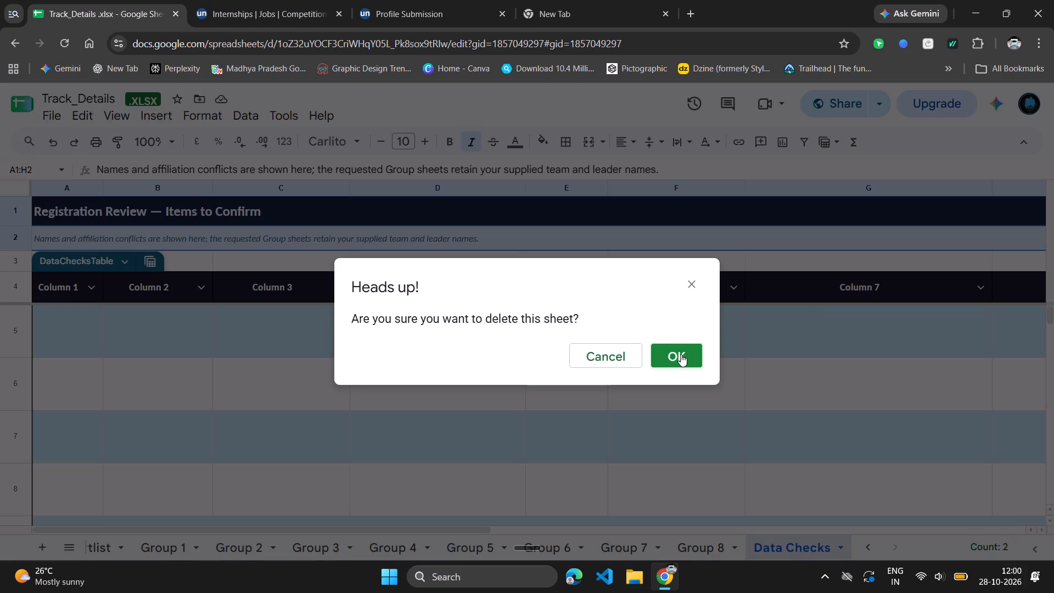
pyautogui.click(681, 354)
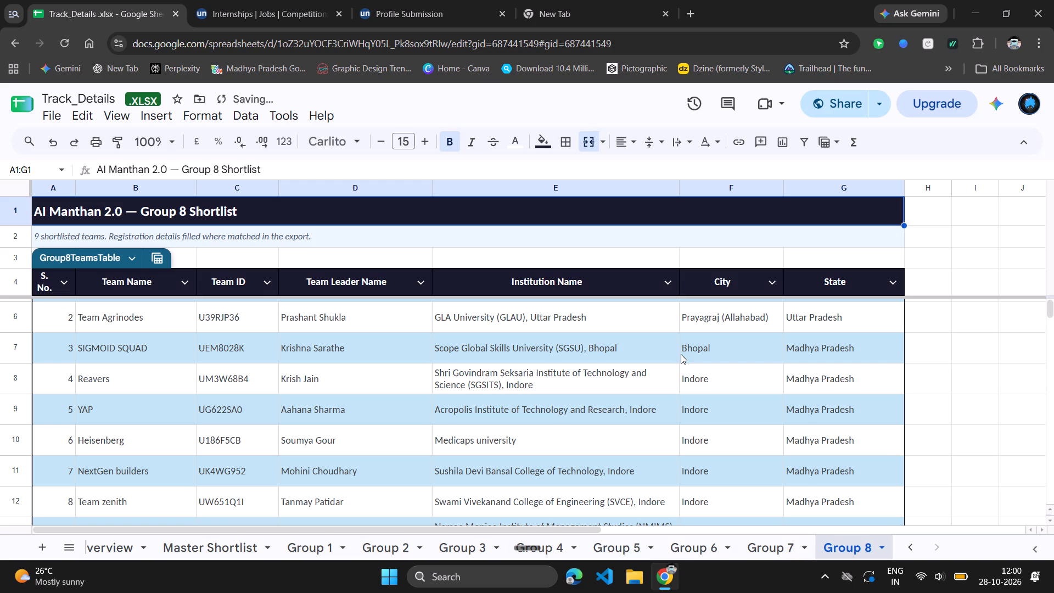
# Examine the team entries of Groups 1 to 5 in the Master Shortlist sheet.
pyautogui.hscroll(1, 216, 545)
pyautogui.click(216, 545)
pyautogui.hscroll(1, 216, 545)
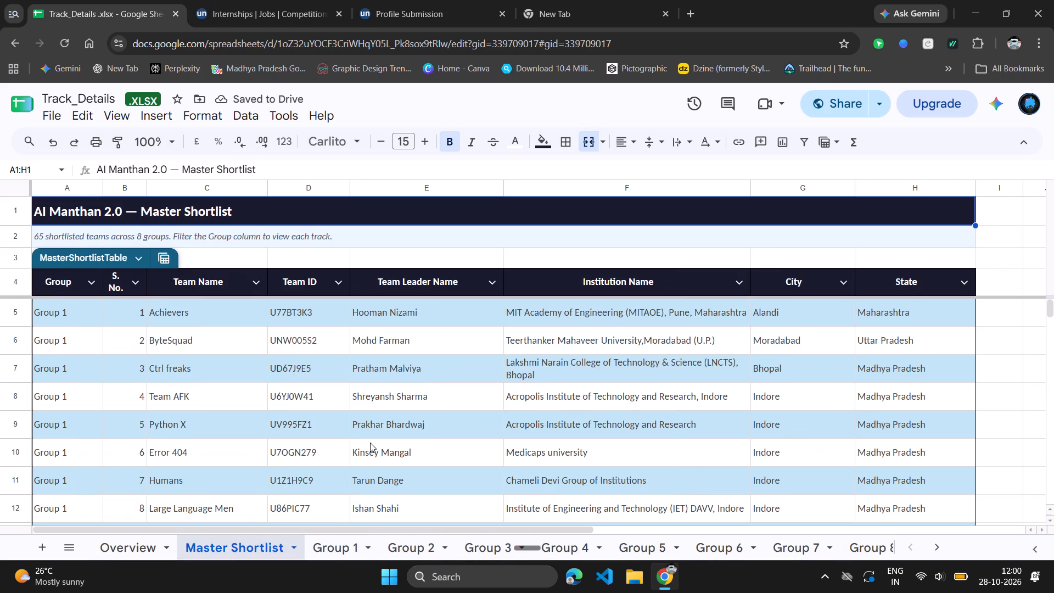
pyautogui.scroll(-2, 370, 443)
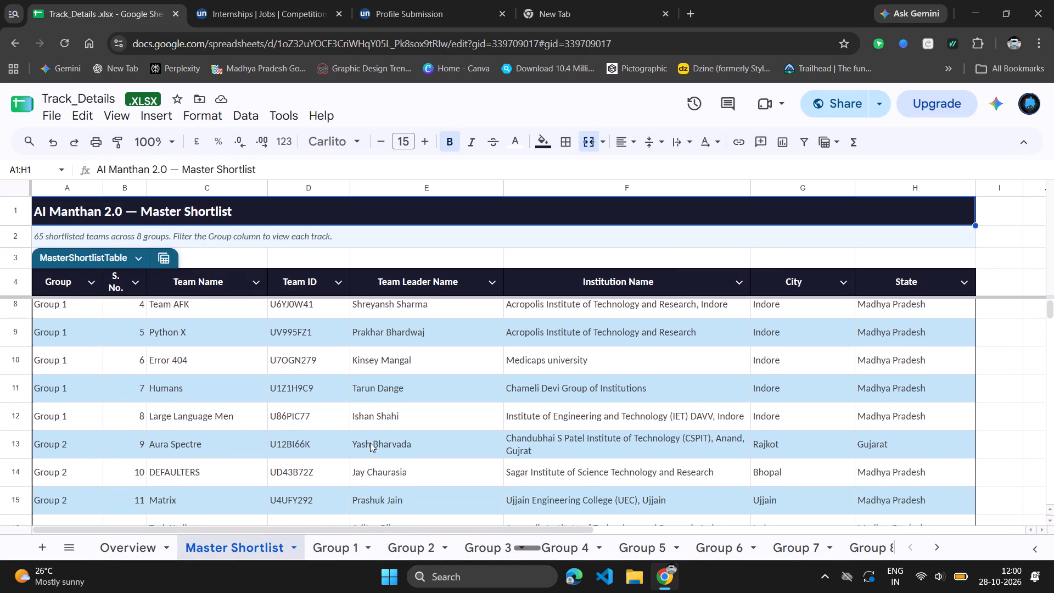
pyautogui.scroll(-2, 370, 443)
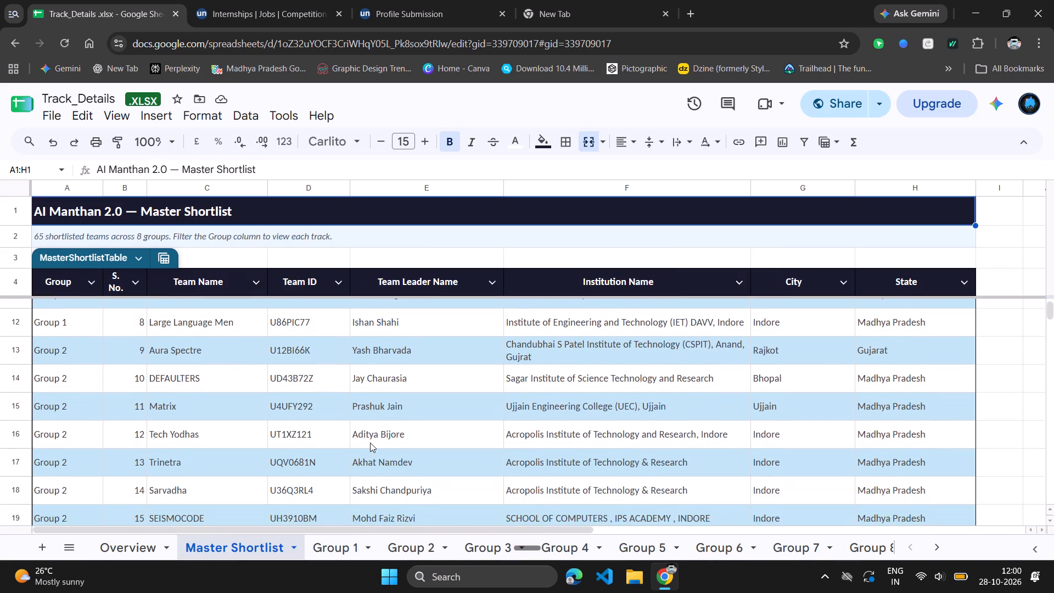
pyautogui.scroll(-1, 370, 443)
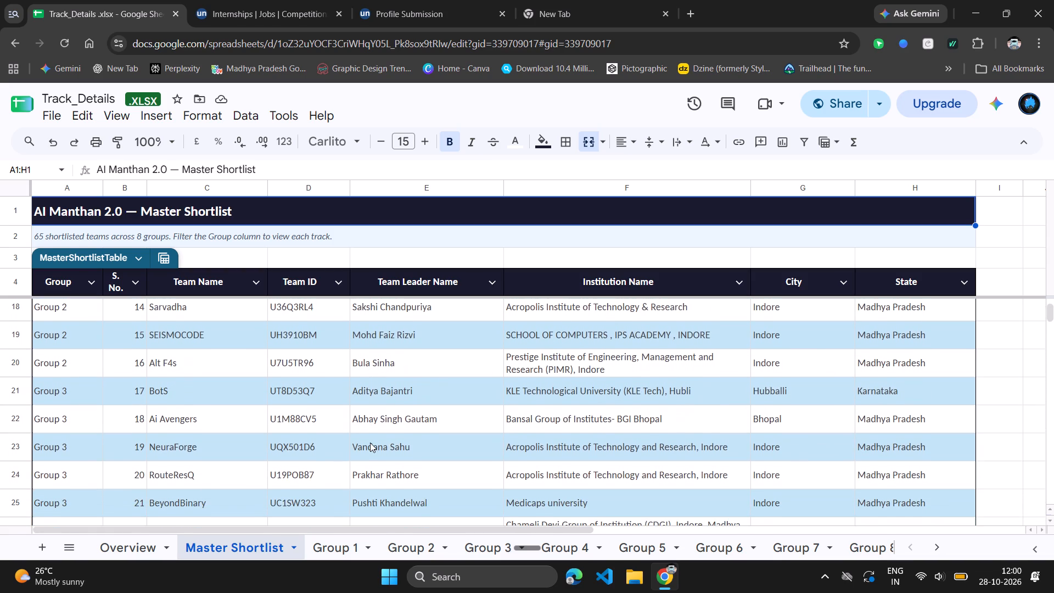
pyautogui.scroll(-2, 370, 443)
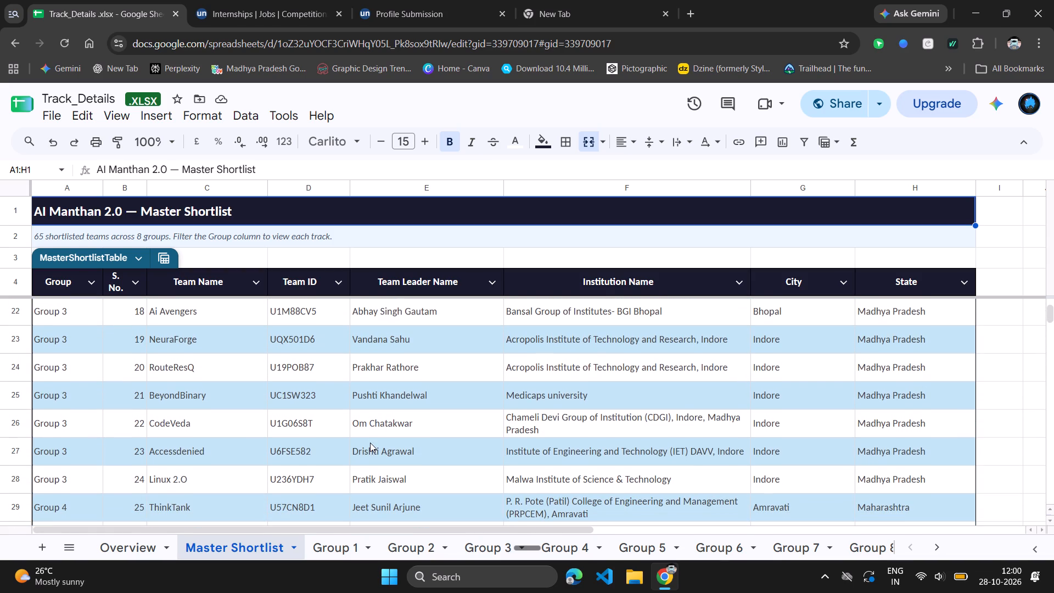
pyautogui.scroll(-3, 370, 443)
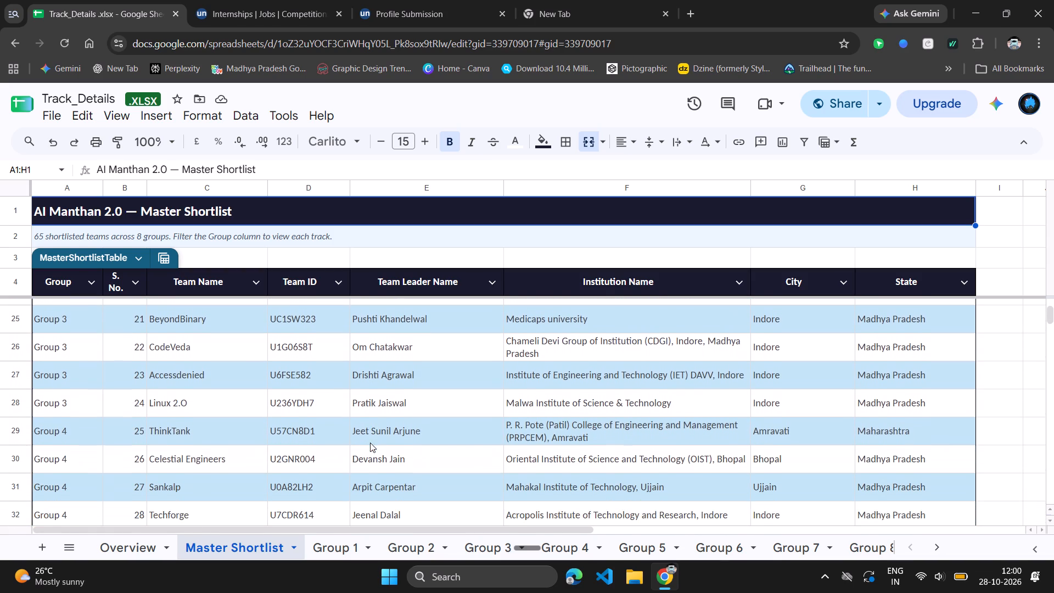
pyautogui.scroll(-1, 370, 443)
pyautogui.scroll(-2, 466, 443)
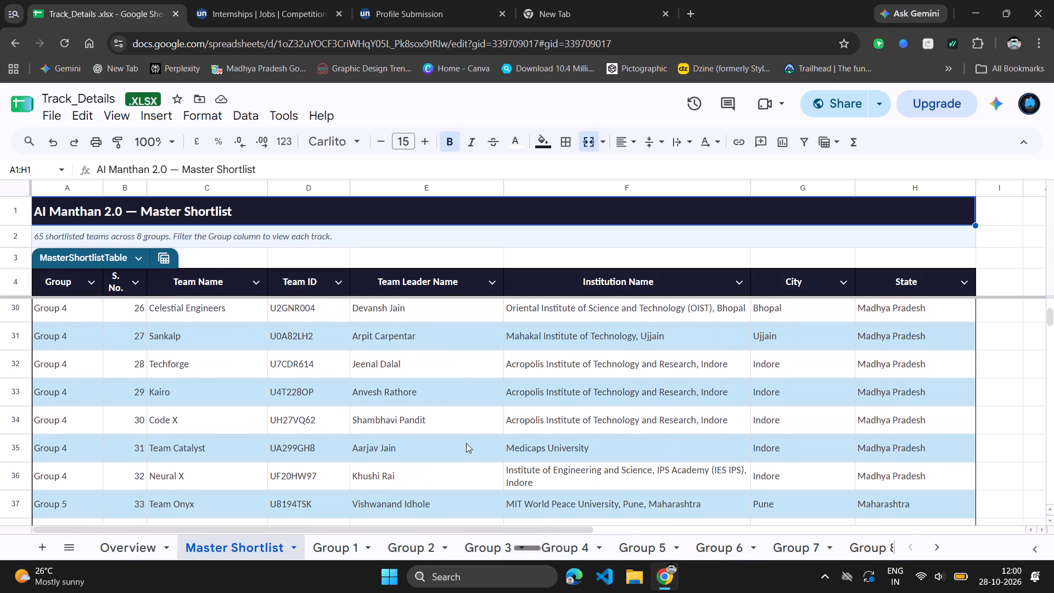
pyautogui.scroll(-1, 466, 443)
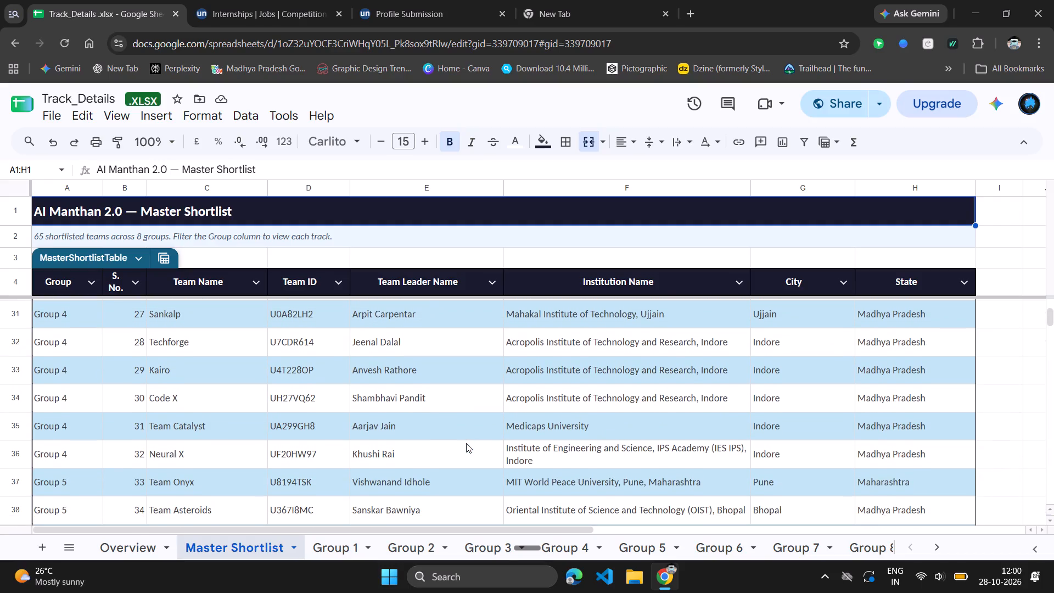
# Undo the deletion of the Data Checks sheet and the clearing of its DataChecksTable.
pyautogui.hotkey('ctrl', 'z')
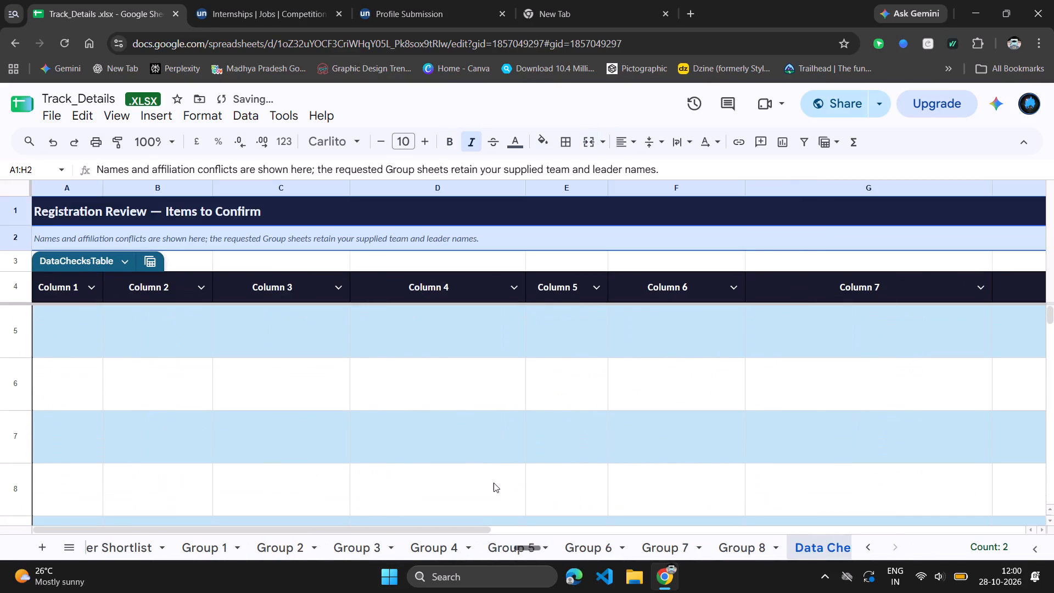
pyautogui.hotkey('ctrl', 'z')
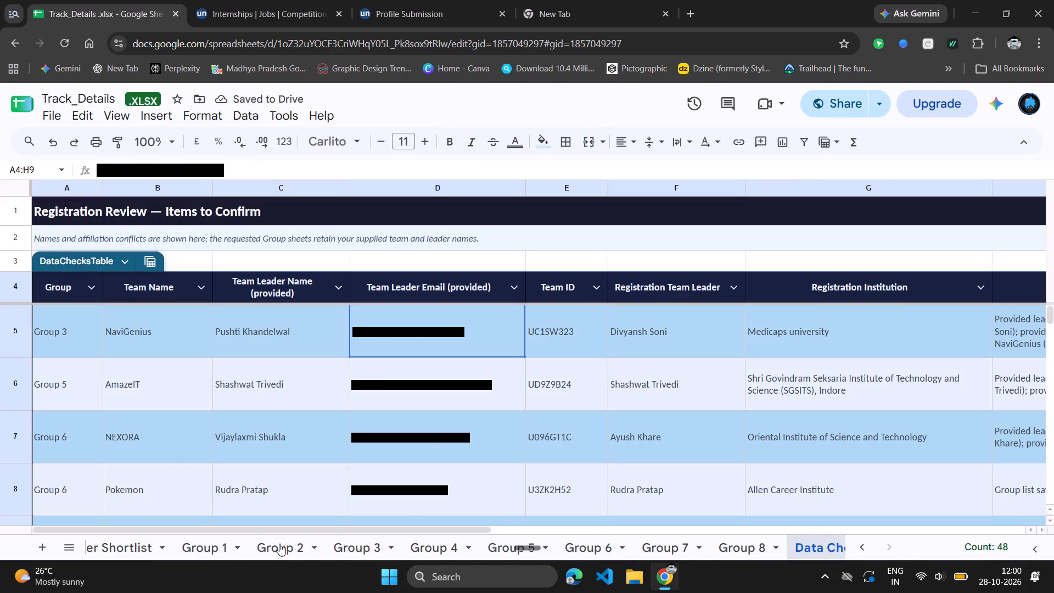
# Examine the flagged teams in Data Checks, including the NaviGenius team name in row 5.
pyautogui.hscroll(3, 279, 544)
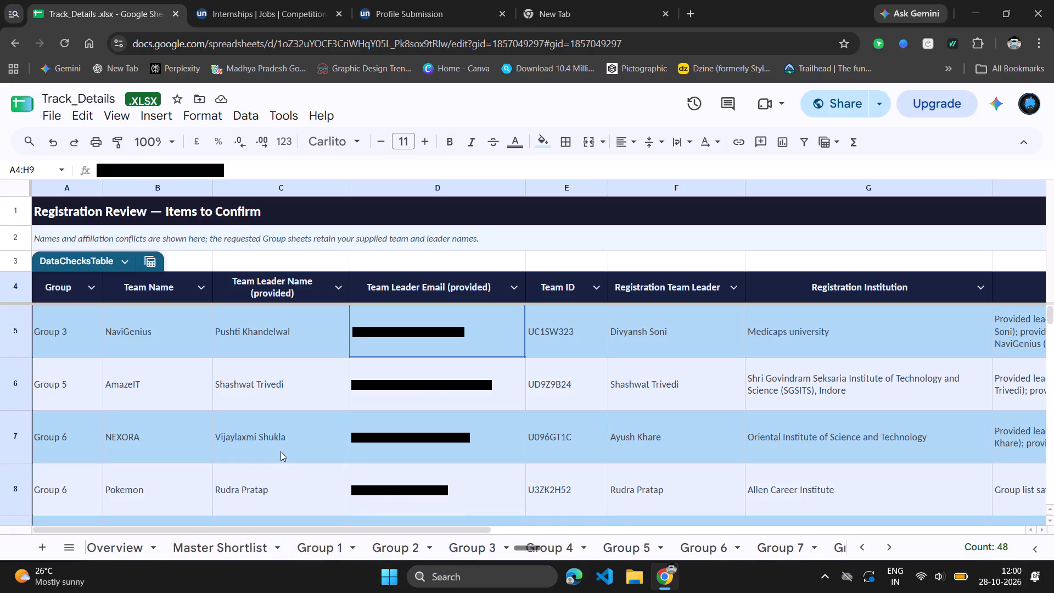
pyautogui.scroll(2, 281, 451)
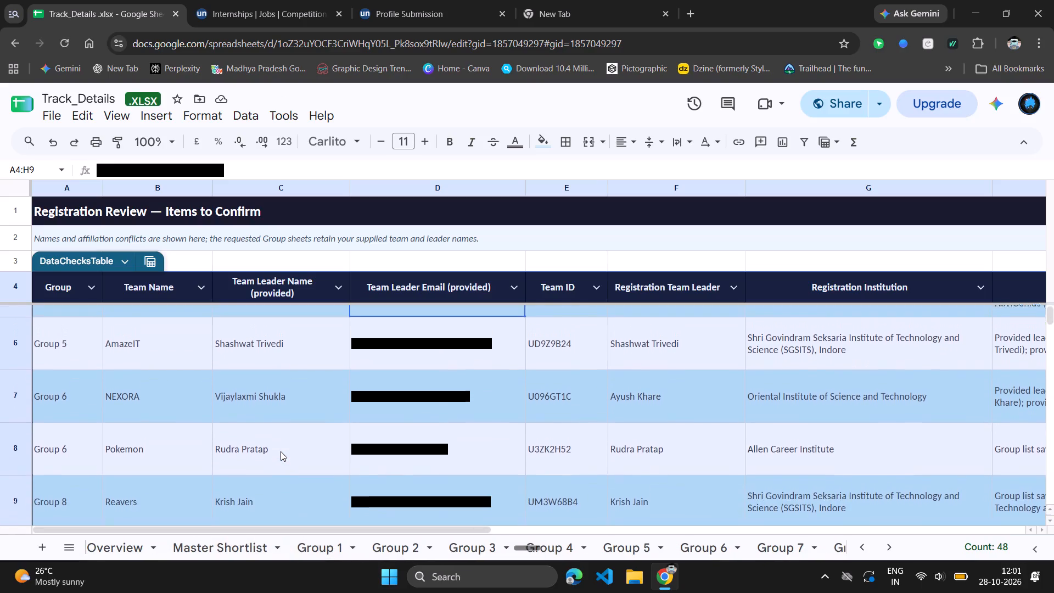
pyautogui.scroll(3, 281, 451)
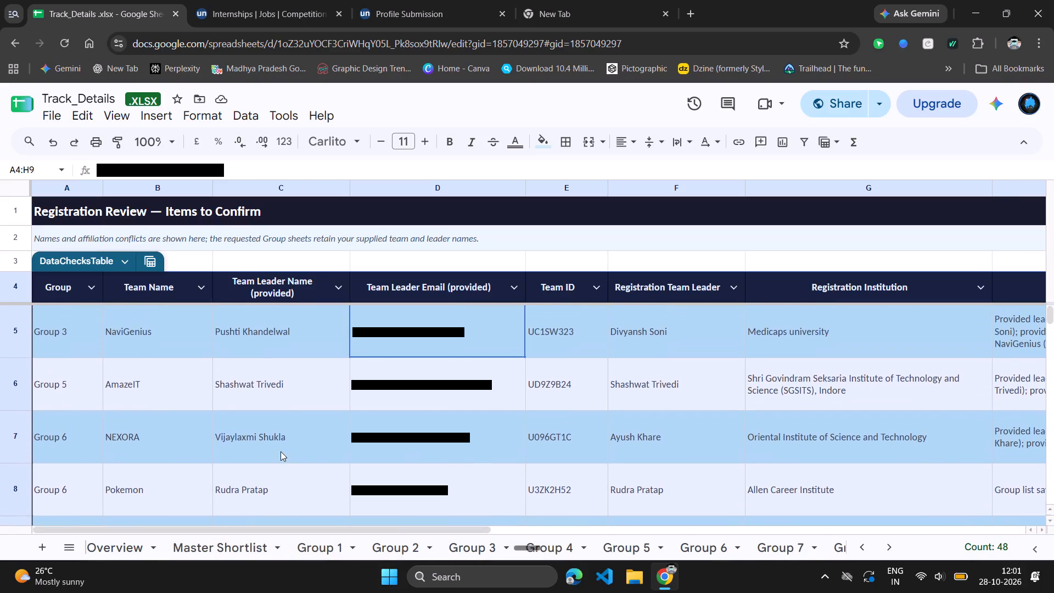
pyautogui.hscroll(1, 294, 434)
pyautogui.click(159, 333)
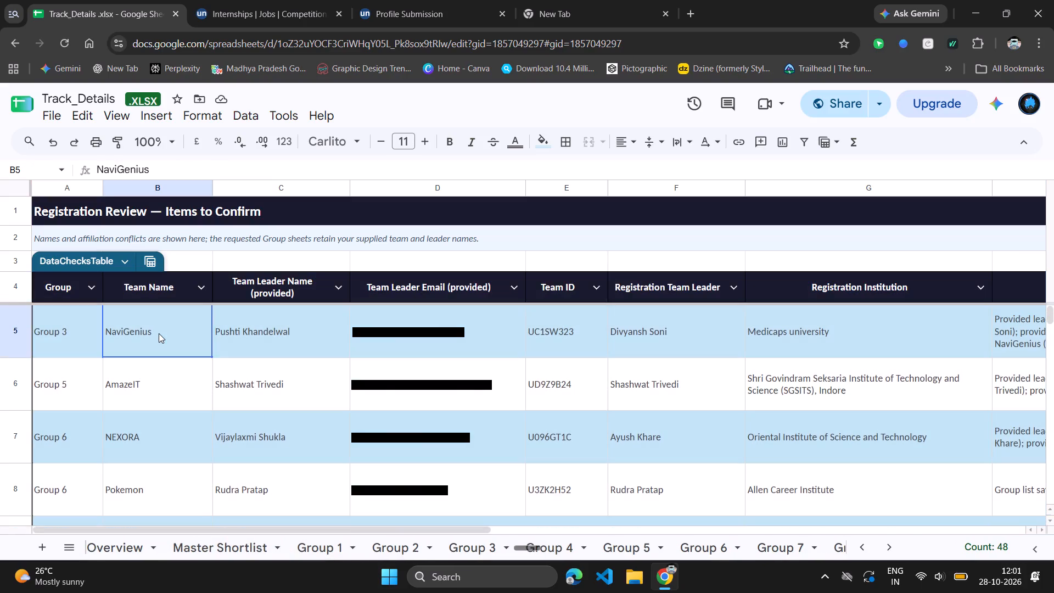
pyautogui.doubleClick(159, 333)
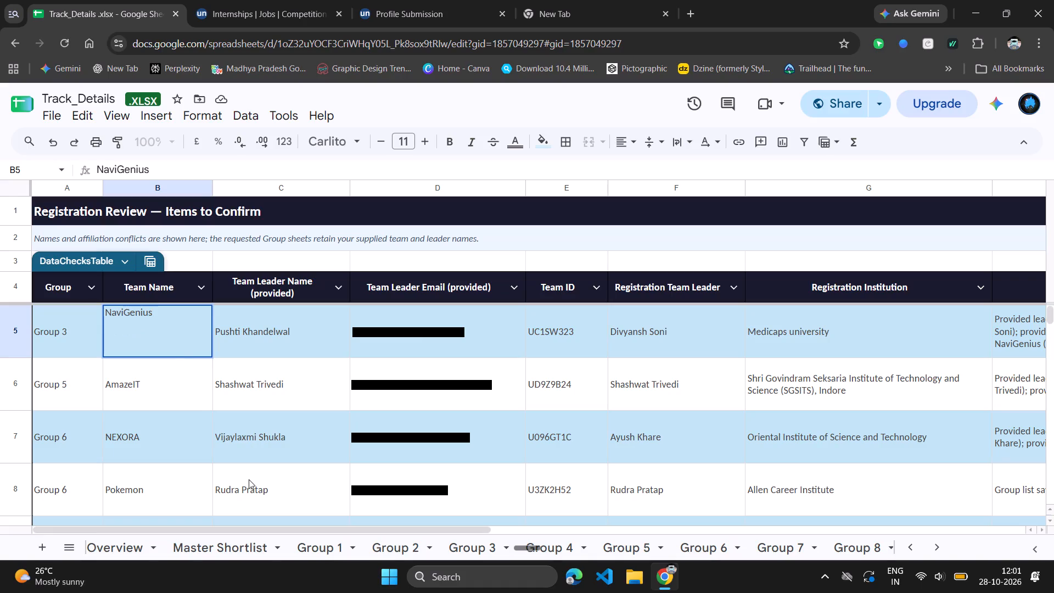
# In Master Shortlist, replace the Group 3 team name BeyondBinary (C25) with NaviGenius.
pyautogui.click(241, 550)
pyautogui.scroll(4, 289, 460)
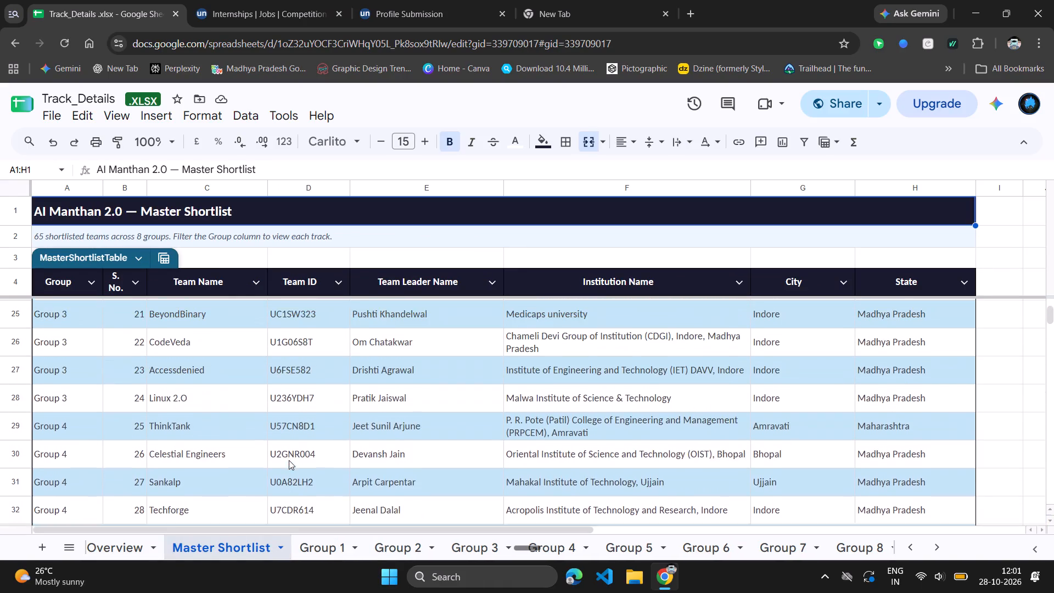
pyautogui.scroll(2, 289, 460)
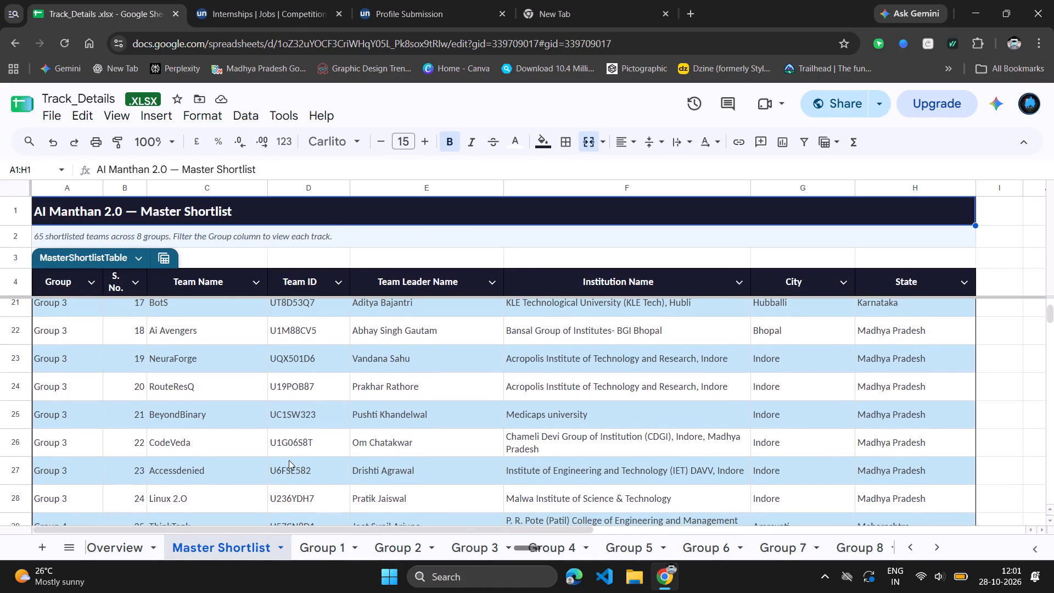
pyautogui.tripleClick(210, 413)
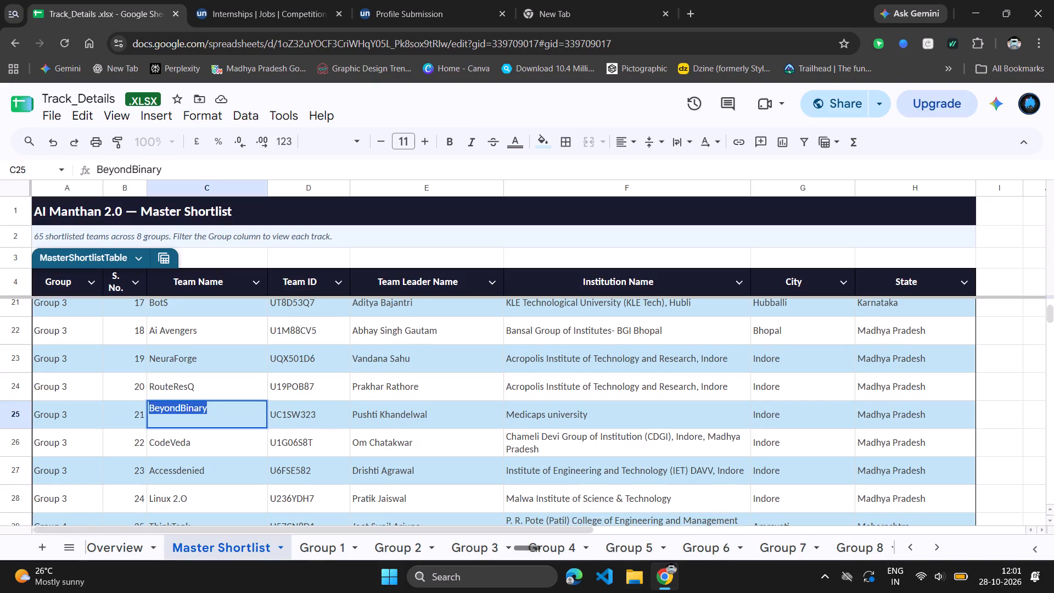
pyautogui.press('super+v')
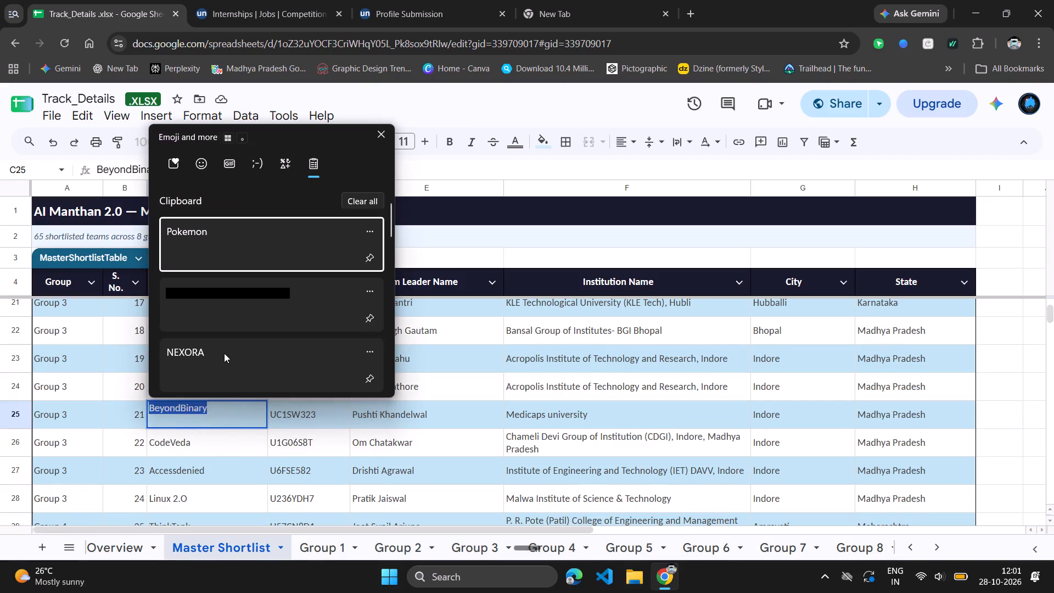
pyautogui.scroll(-2, 231, 343)
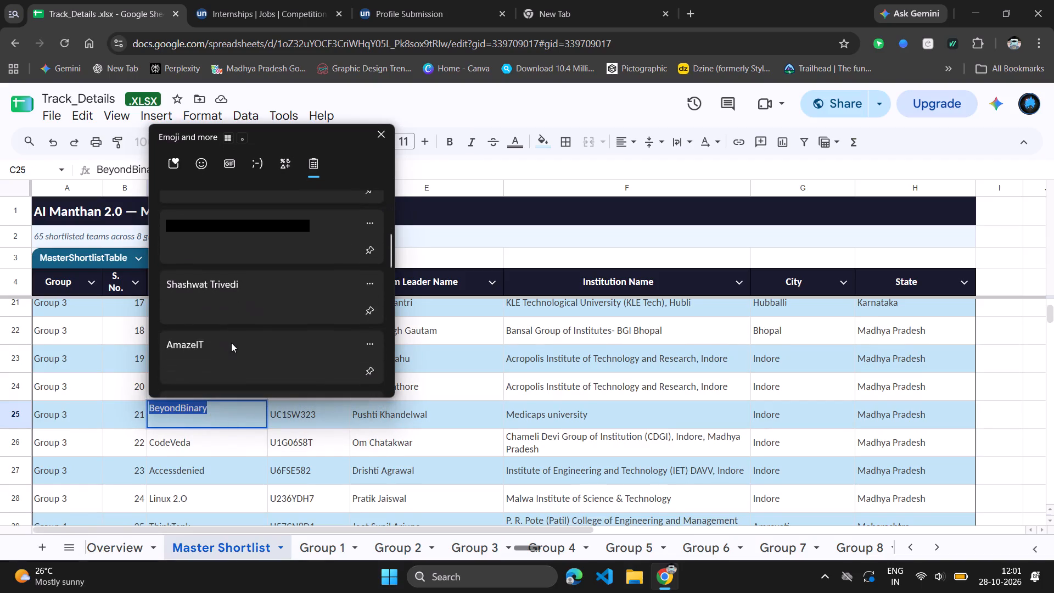
pyautogui.scroll(-2, 231, 343)
pyautogui.click(231, 343)
pyautogui.hotkey('ctrl', 'v')
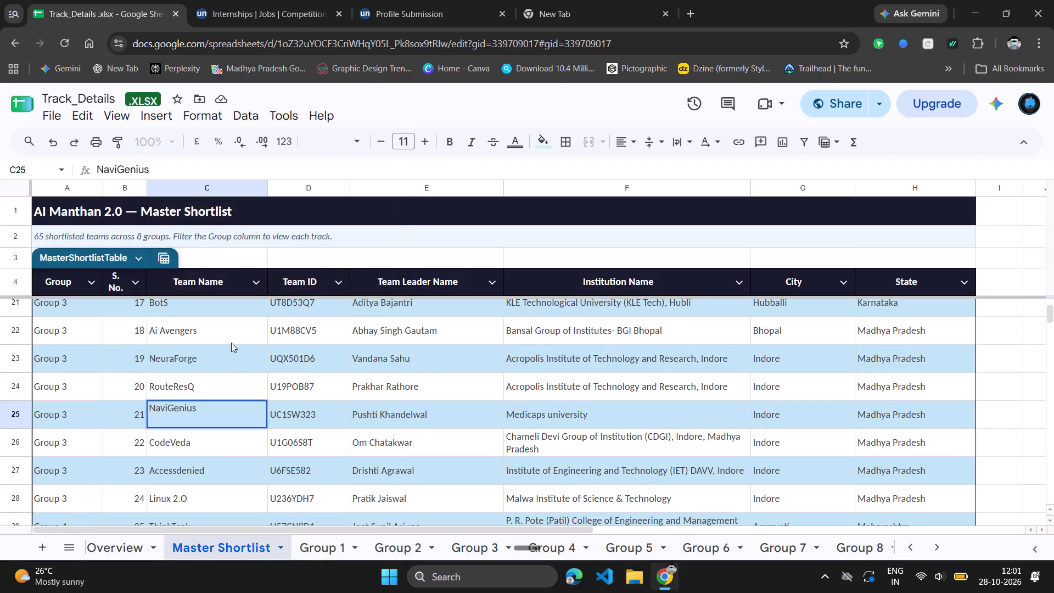
# Replace AmazeIT's team leader name (E44) in Master Shortlist with the leader name provided in Data Checks.
pyautogui.scroll(-1, 222, 449)
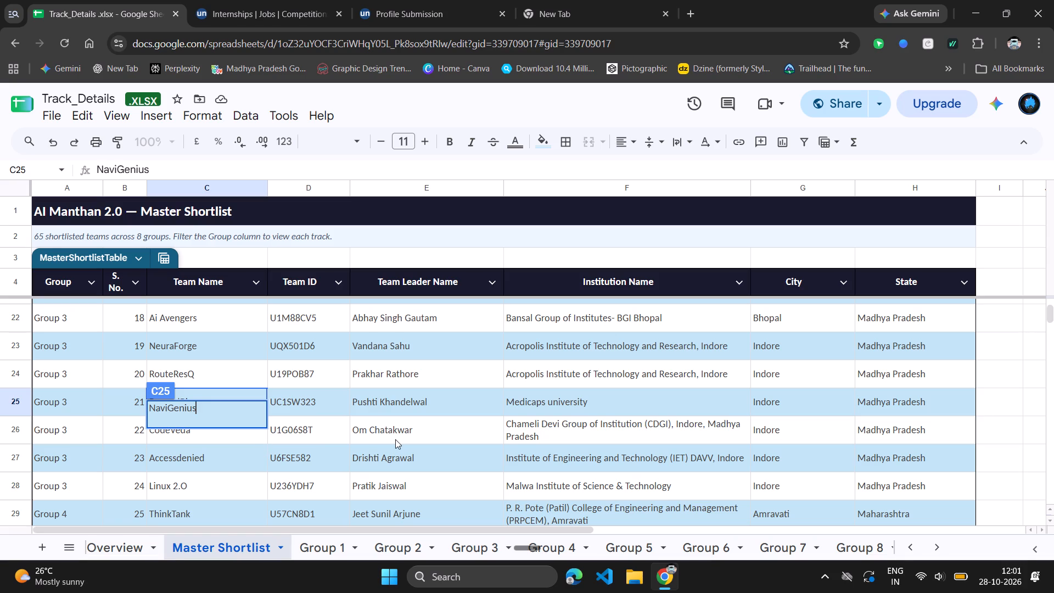
pyautogui.scroll(-1, 650, 422)
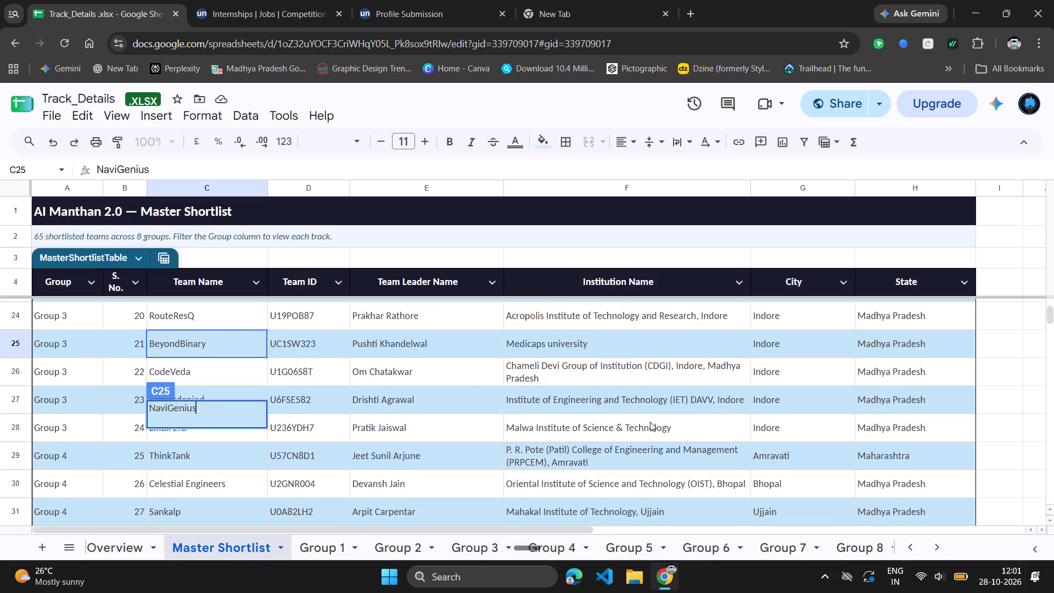
pyautogui.scroll(-1, 650, 422)
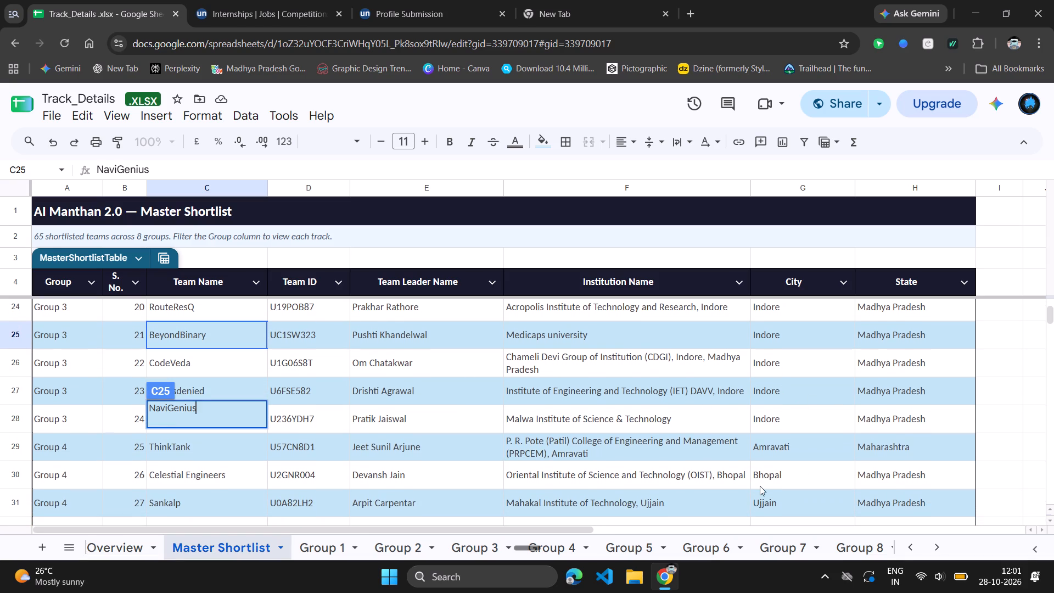
pyautogui.scroll(-4, 558, 487)
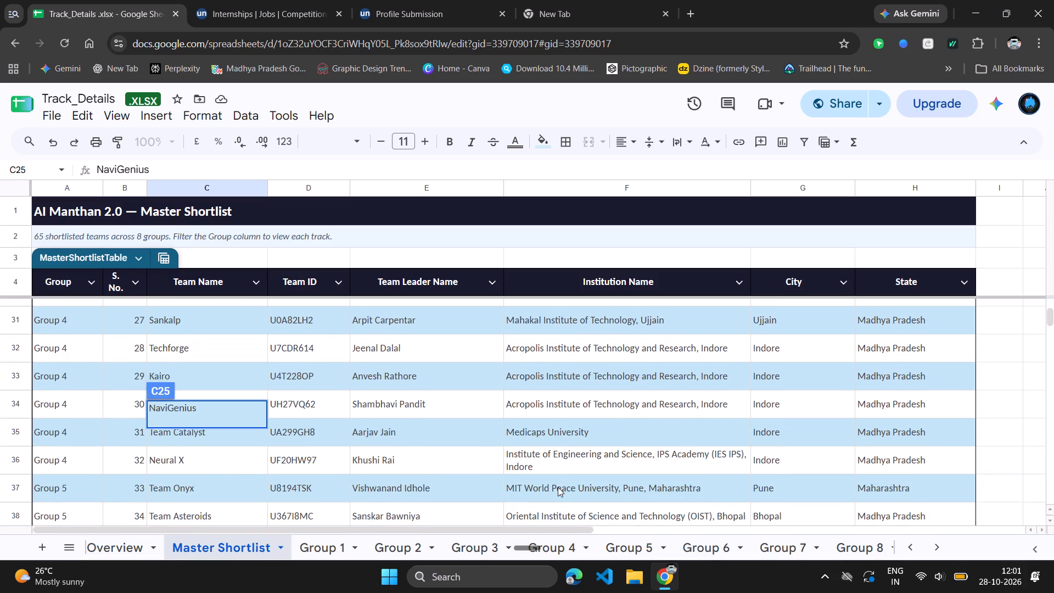
pyautogui.scroll(-2, 558, 487)
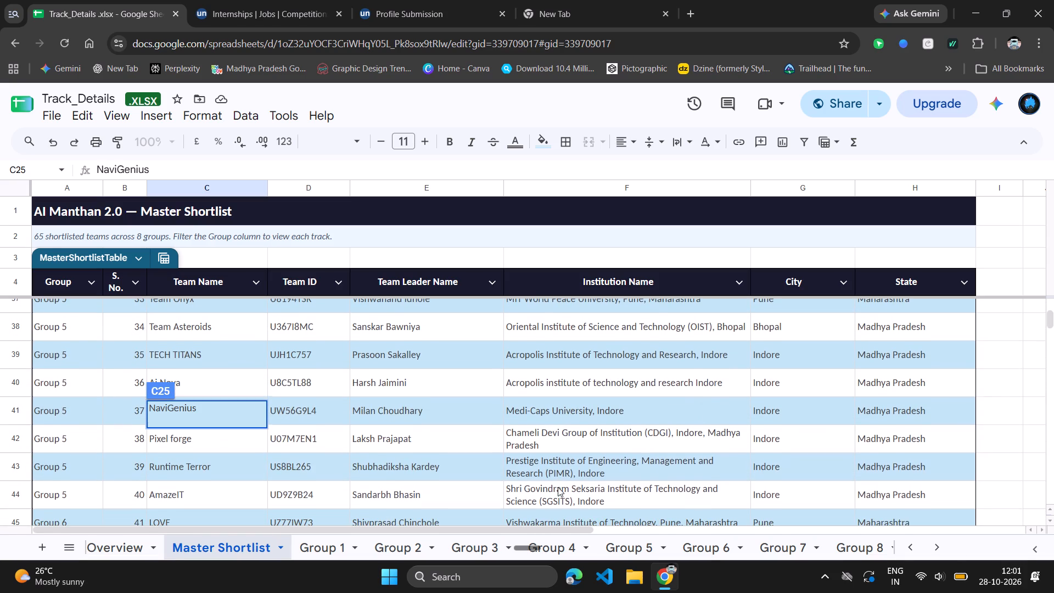
pyautogui.click(357, 486)
pyautogui.tripleClick(365, 493)
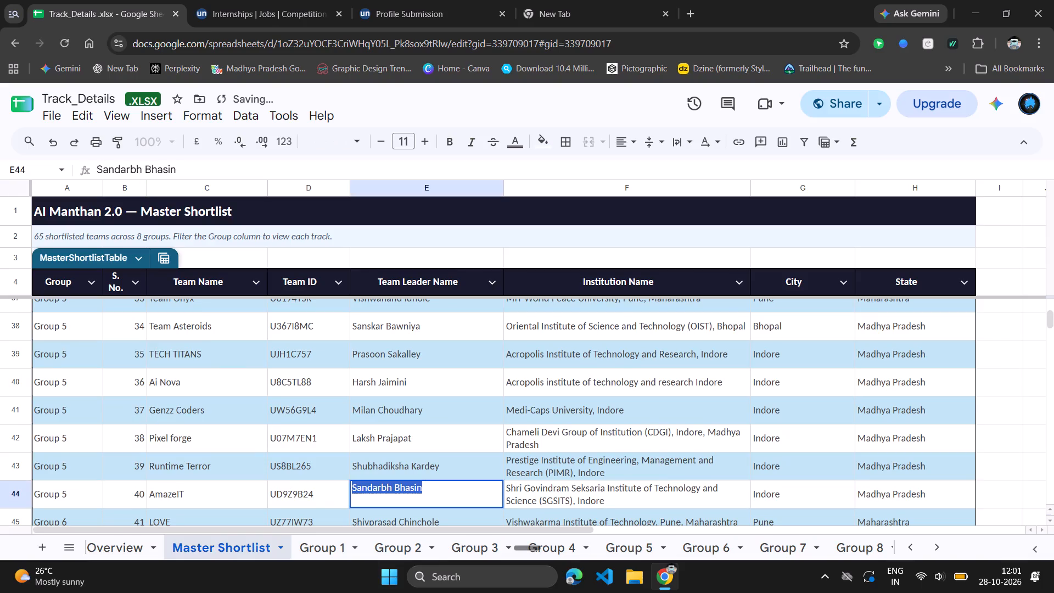
pyautogui.press('super+v')
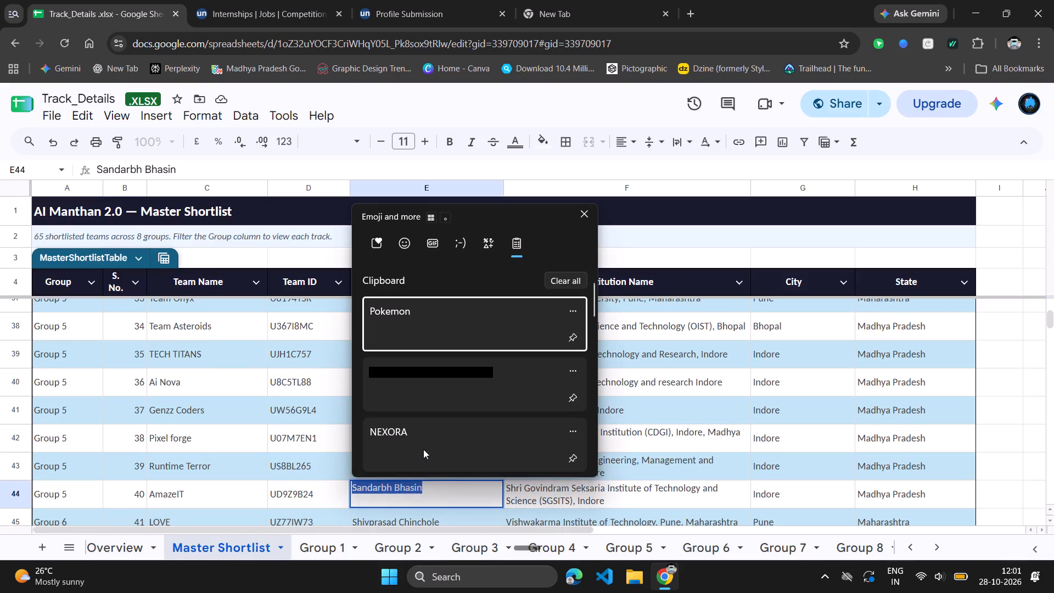
pyautogui.scroll(-3, 423, 449)
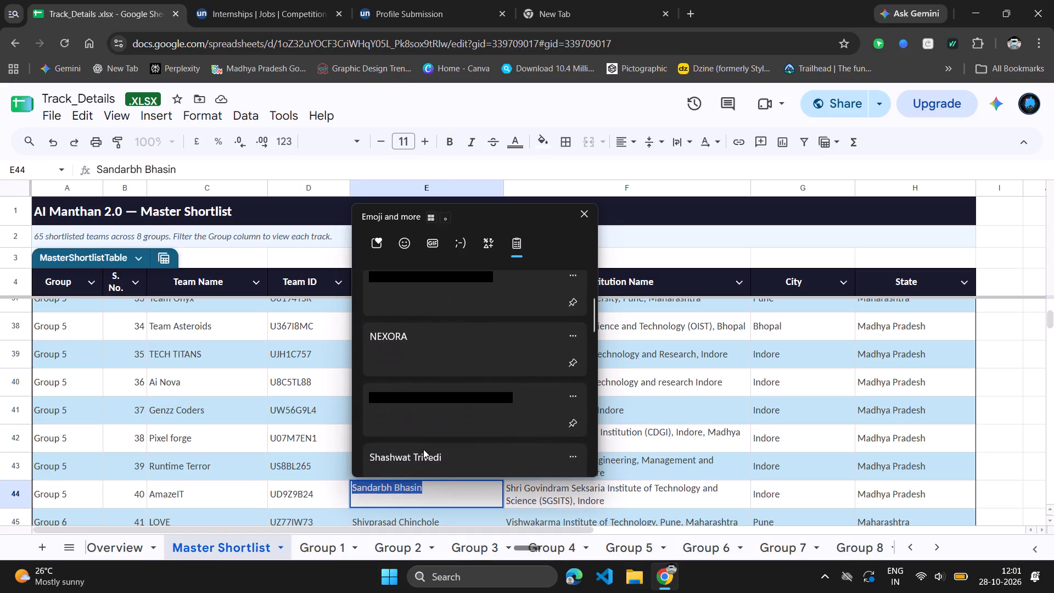
pyautogui.scroll(-1, 423, 449)
pyautogui.click(423, 449)
pyautogui.hotkey('ctrl', 'v')
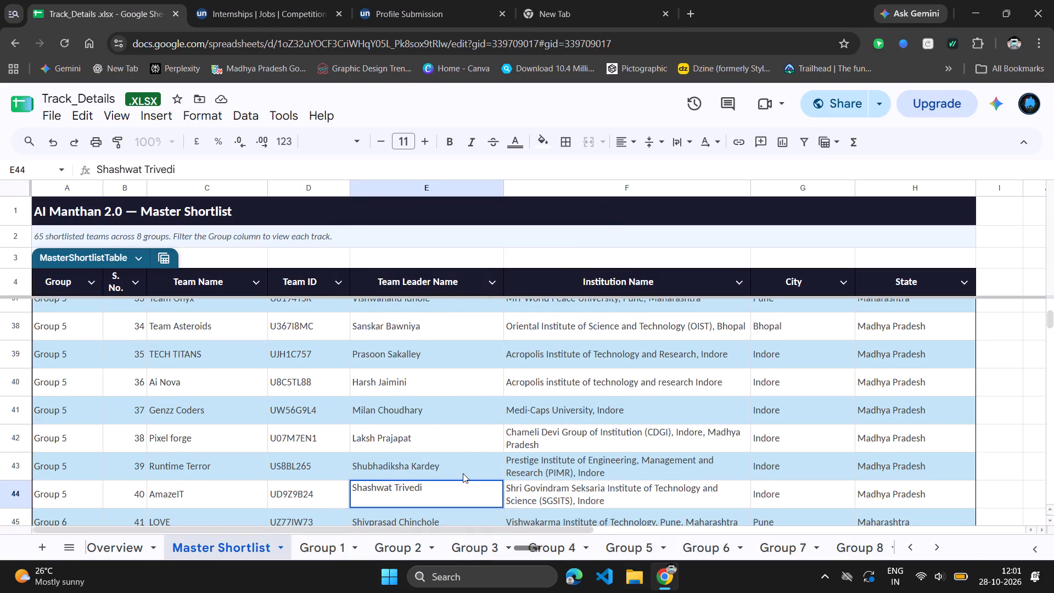
# Check the remaining flagged entries for NEXORA, Pokemon and Reavers in the Data Checks sheet.
pyautogui.hscroll(-1, 812, 538)
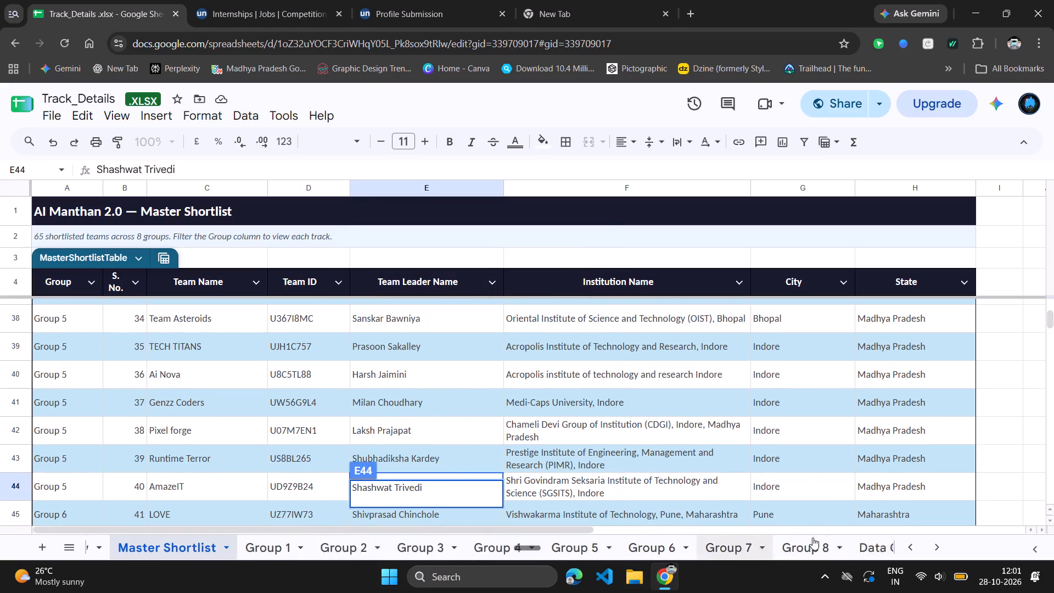
pyautogui.hscroll(-1, 812, 538)
pyautogui.click(838, 547)
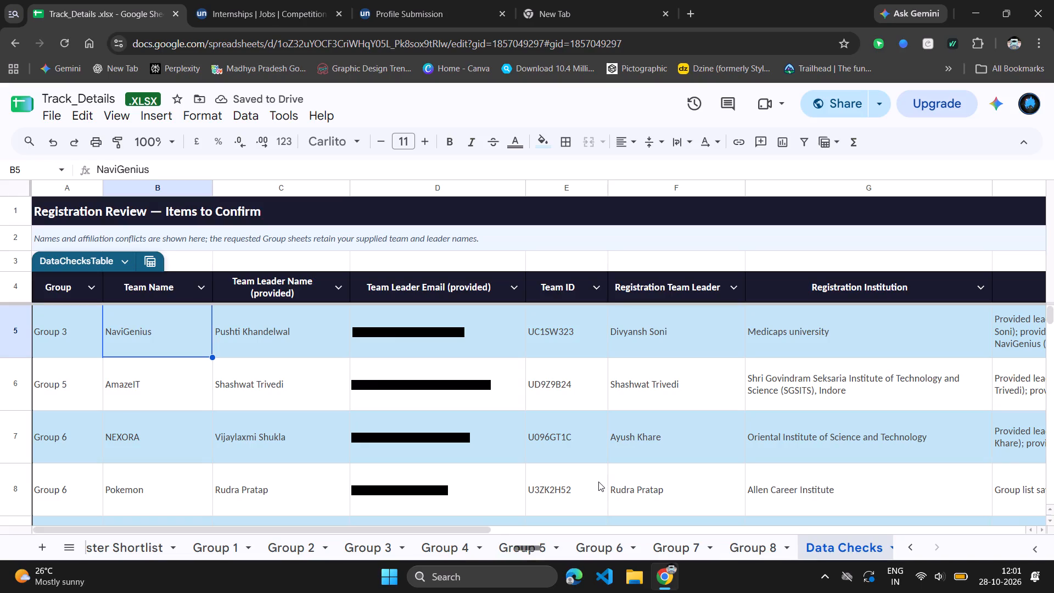
pyautogui.scroll(-1, 596, 453)
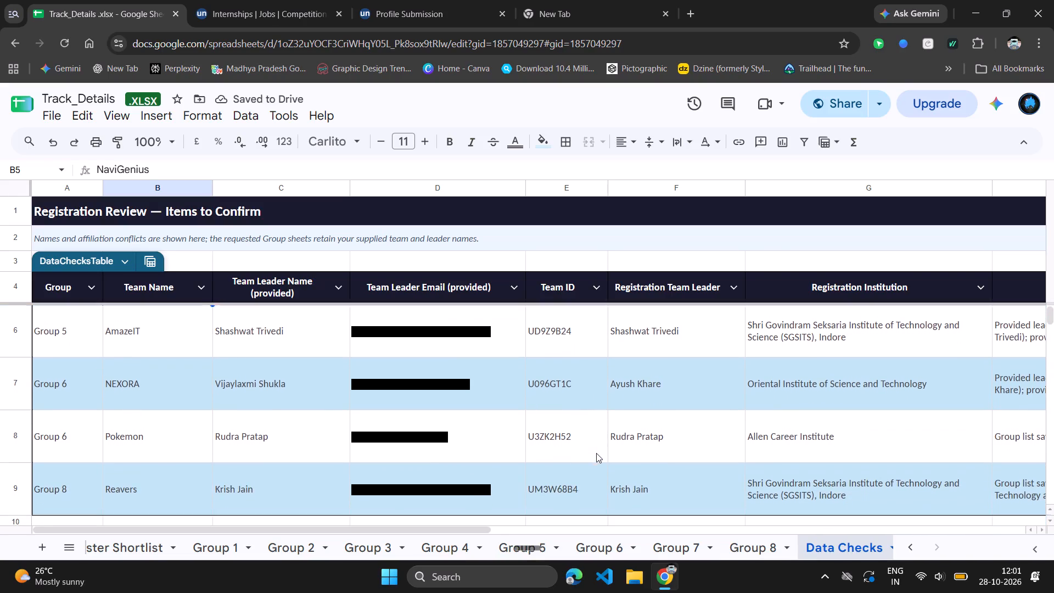
pyautogui.scroll(-1, 596, 453)
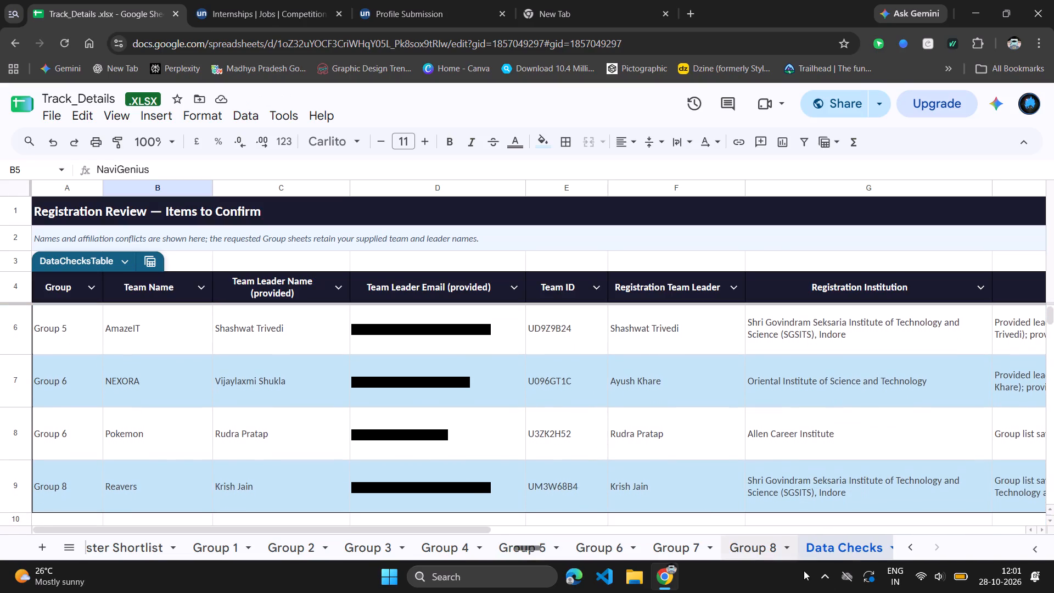
# Delete the Data Checks sheet from the Track_Details spreadsheet.
pyautogui.rightClick(847, 549)
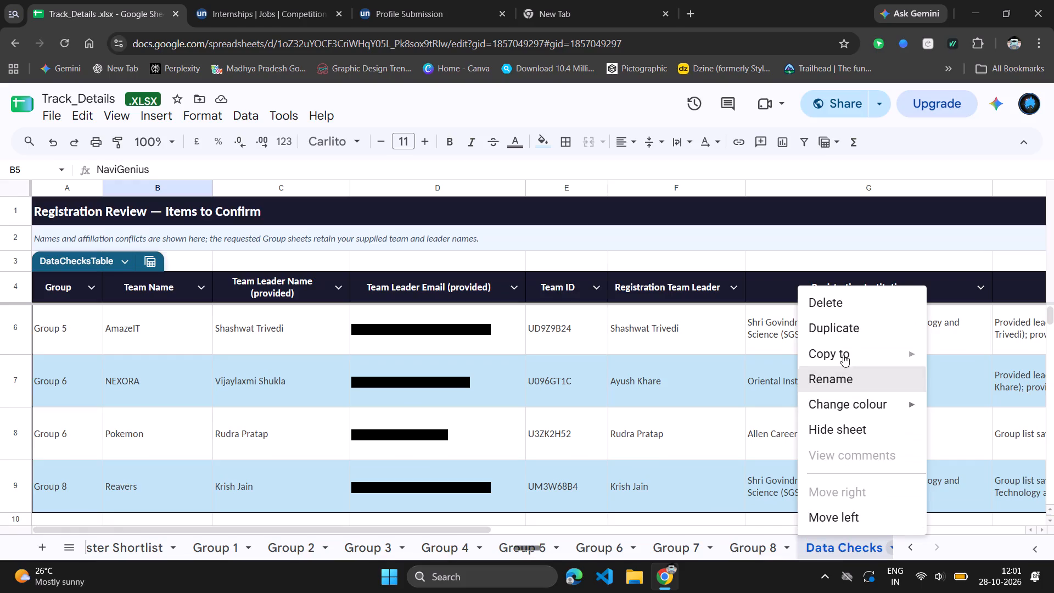
pyautogui.click(844, 314)
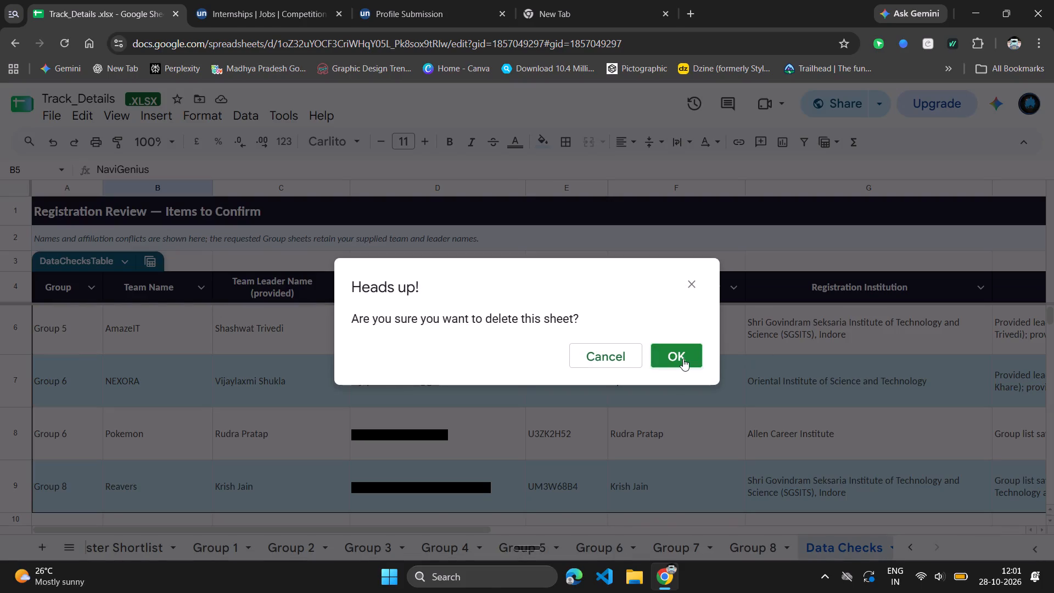
pyautogui.click(683, 359)
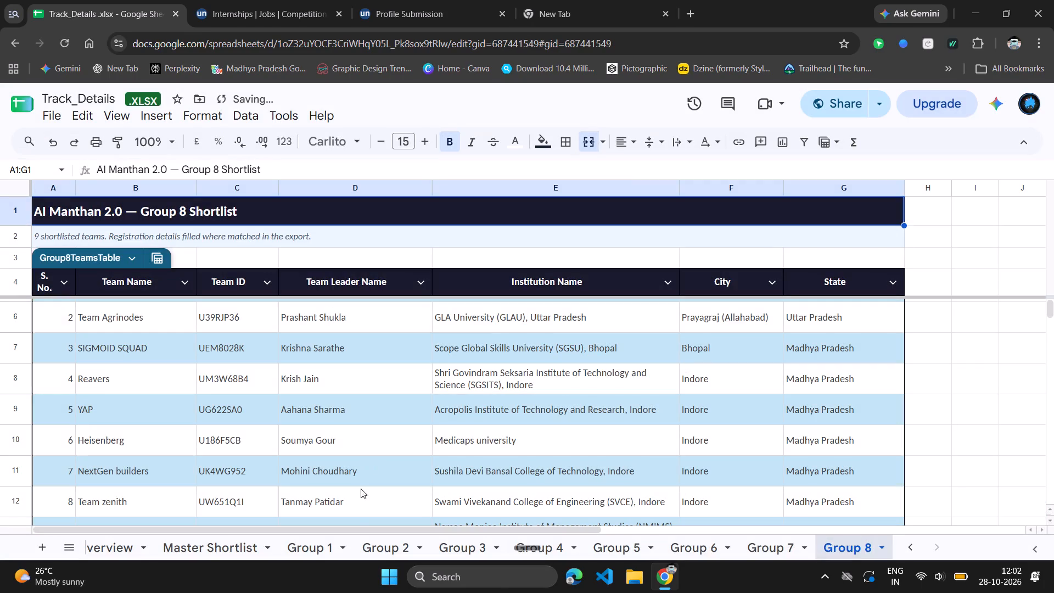
# Reset the fill colour of the empty cells E8:F10 on the Overview sheet.
pyautogui.click(235, 548)
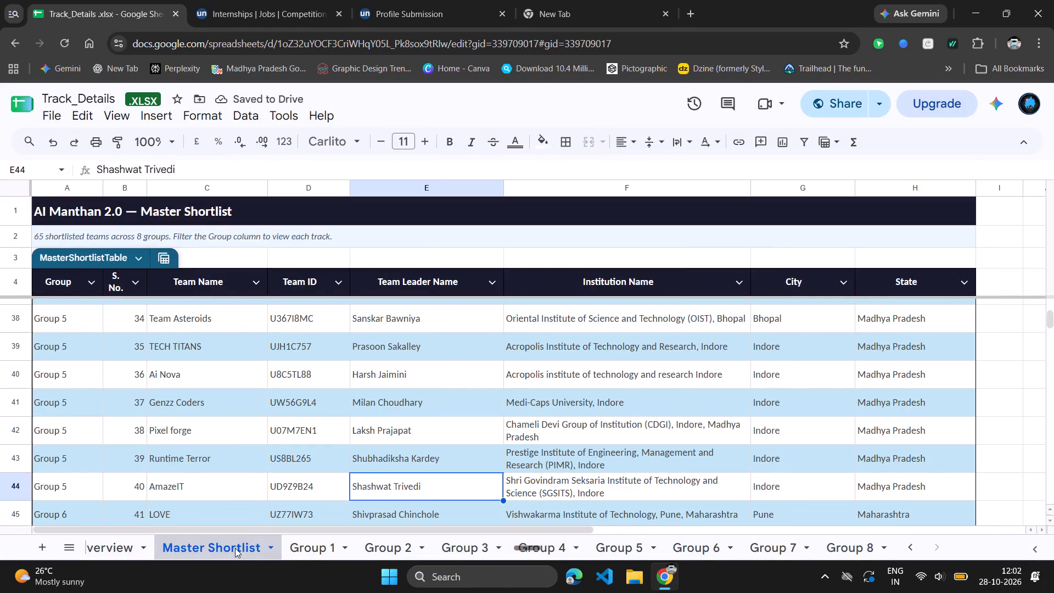
pyautogui.click(116, 553)
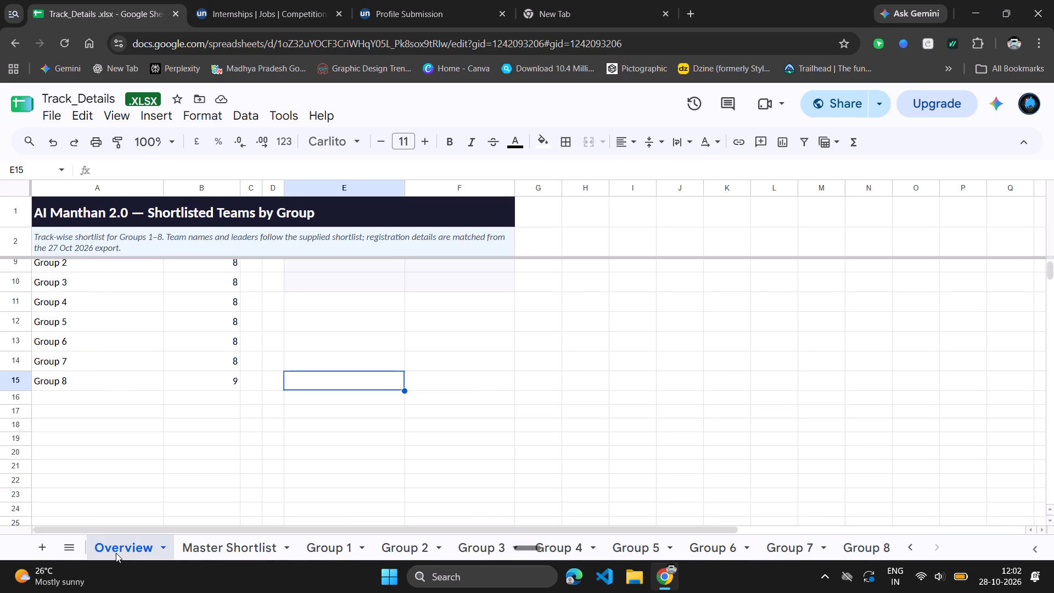
pyautogui.scroll(4, 275, 451)
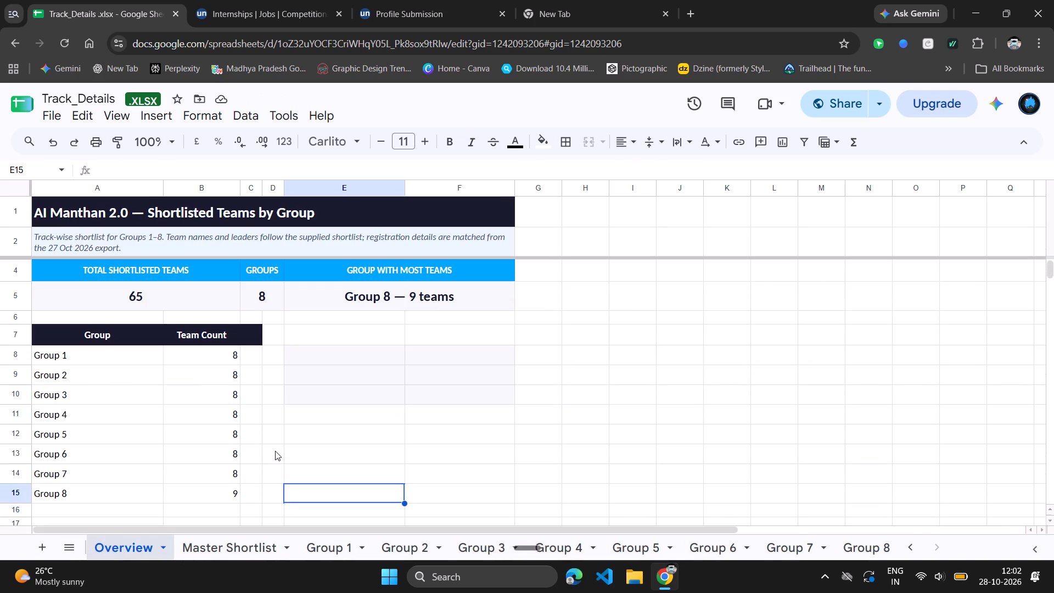
pyautogui.click(453, 409)
pyautogui.click(544, 385)
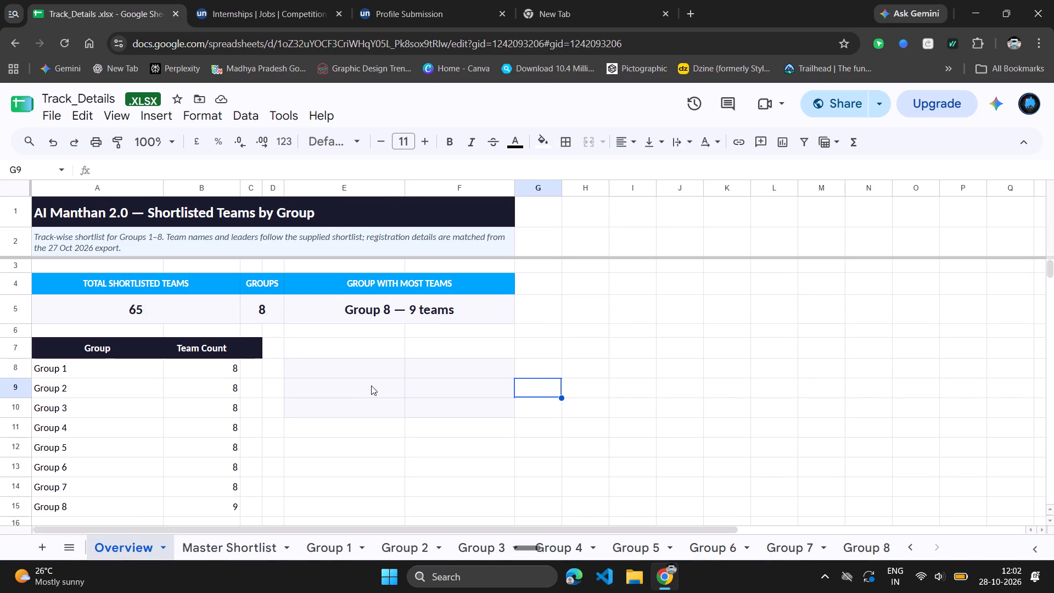
pyautogui.click(341, 370)
pyautogui.hotkey('shift', 'Down')
pyautogui.hotkey('shift', 'Down')
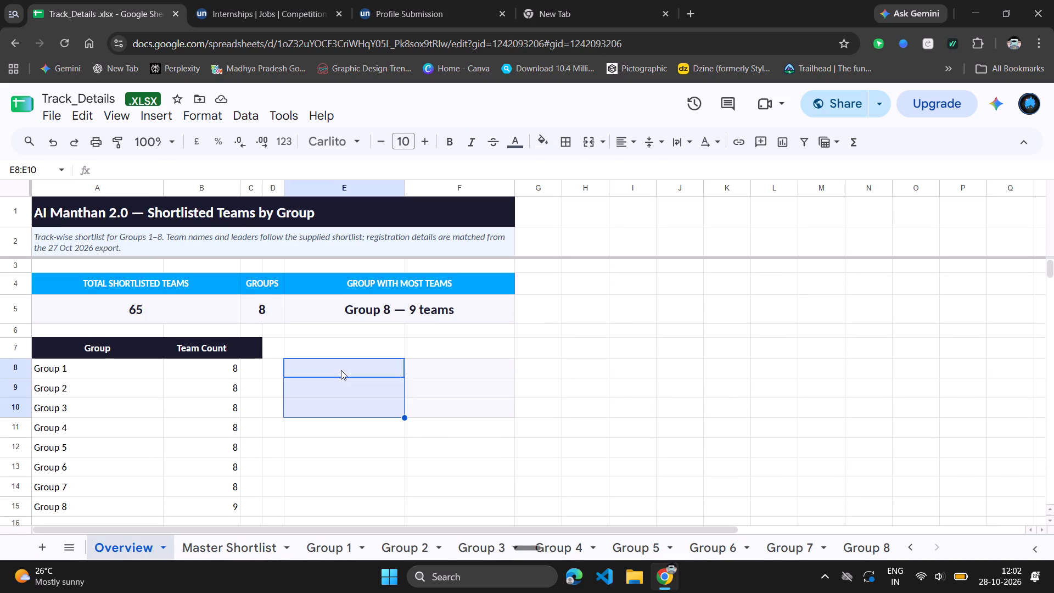
pyautogui.hotkey('shift', 'Right')
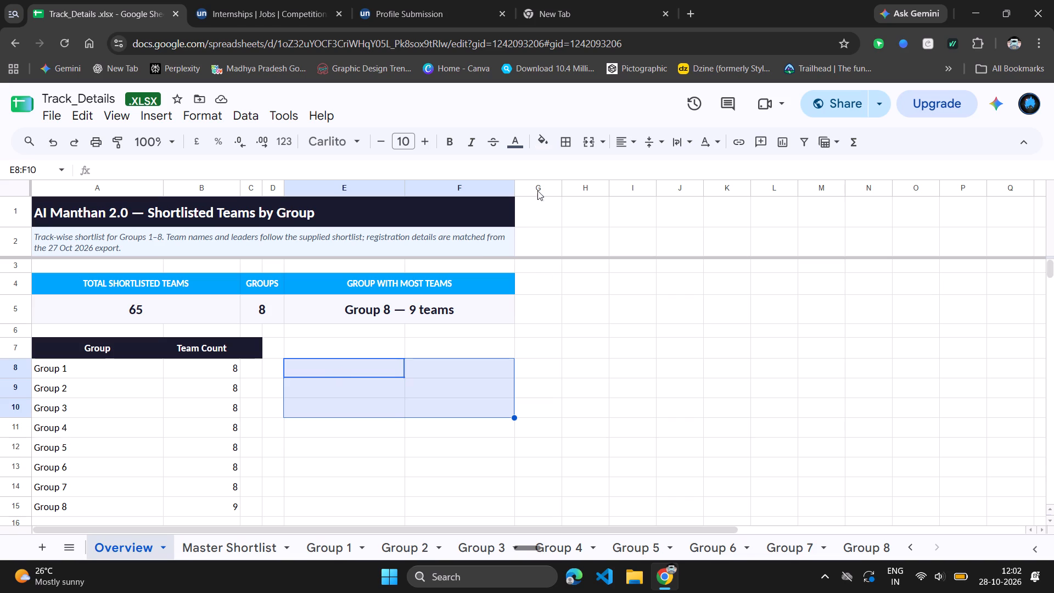
pyautogui.click(535, 142)
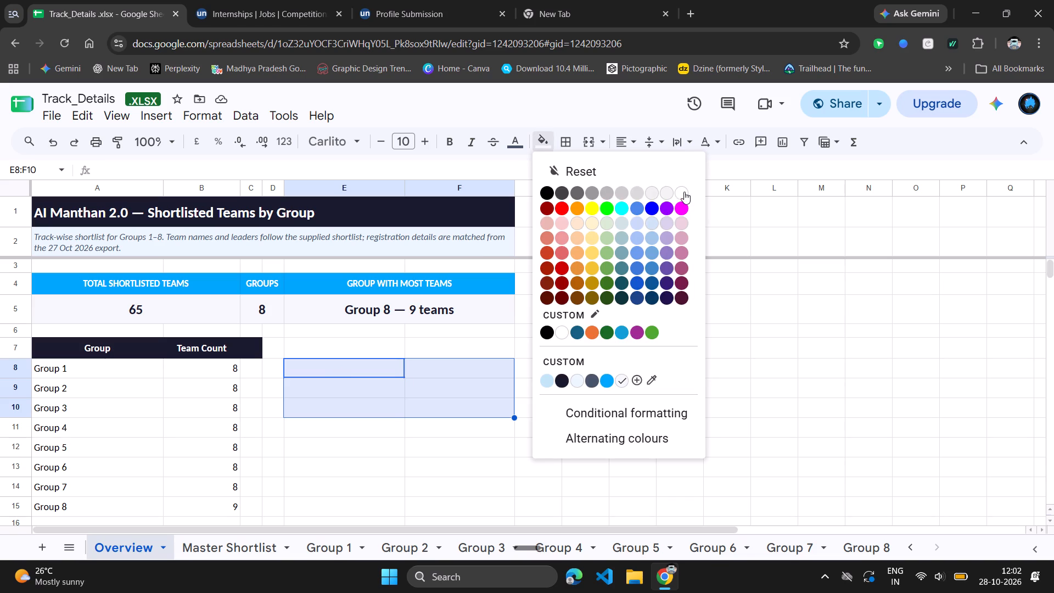
pyautogui.click(591, 166)
pyautogui.click(586, 332)
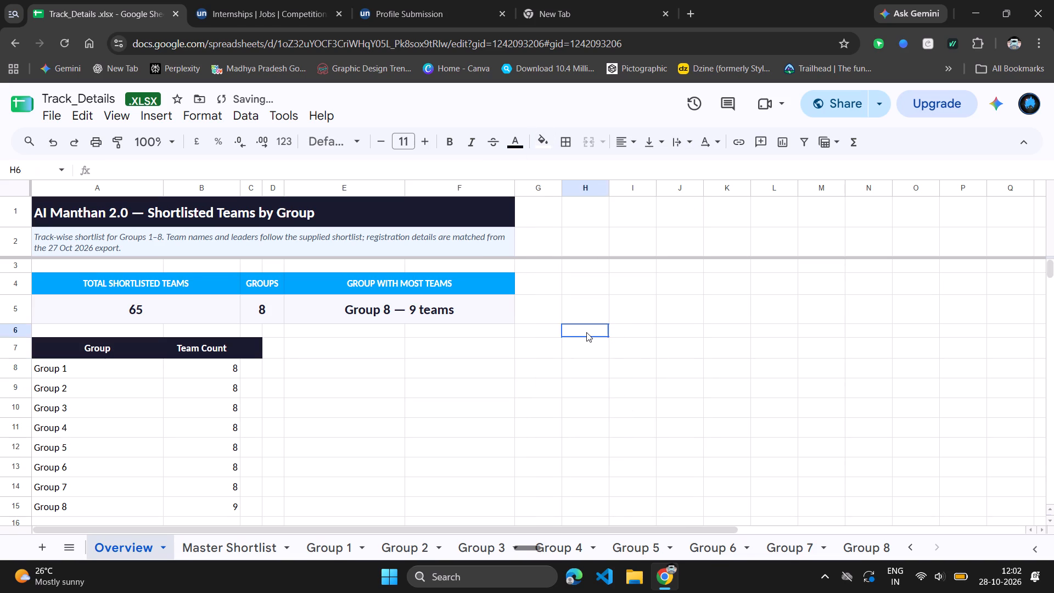
pyautogui.scroll(4, 586, 332)
# Save the Track_Details spreadsheet.
pyautogui.hotkey('ctrl', 's')
pyautogui.hotkey('ctrl', 's')
pyautogui.hotkey('ctrl', 's')
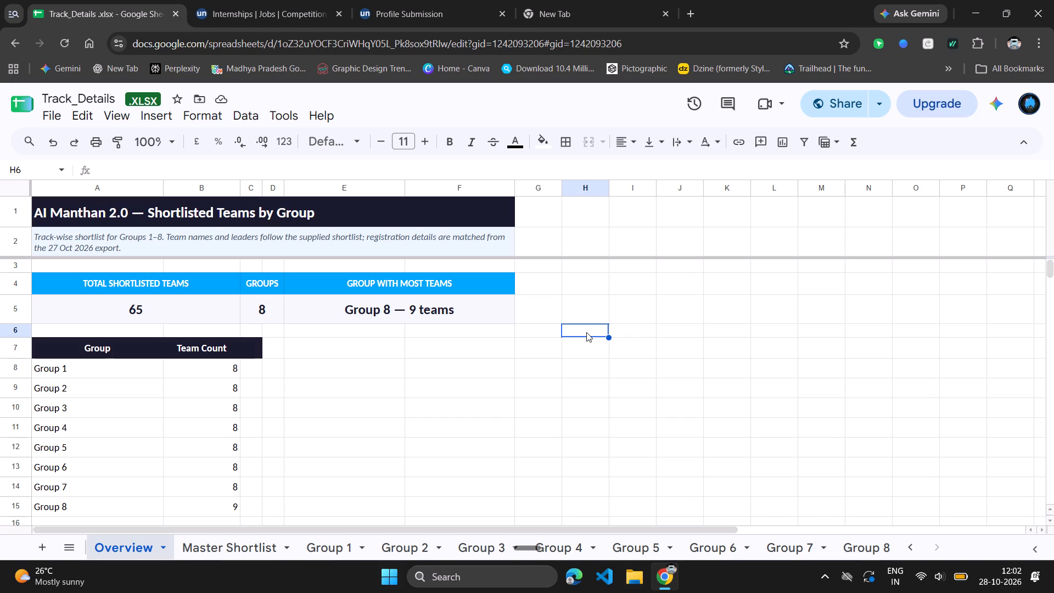
# Review all the team entries in the Group 1 shortlist.
pyautogui.click(319, 547)
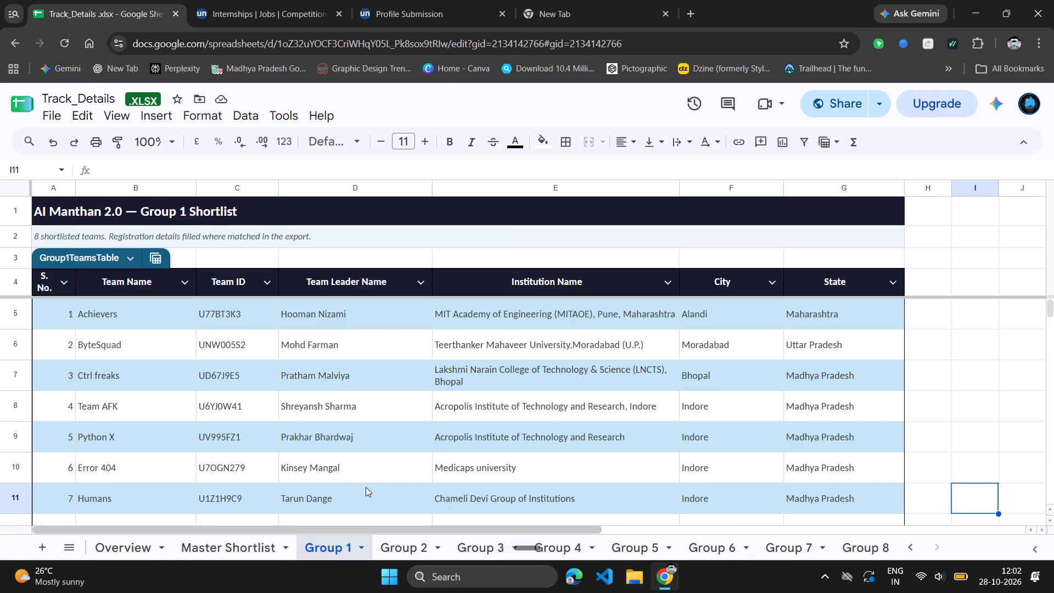
pyautogui.hscroll(2, 366, 487)
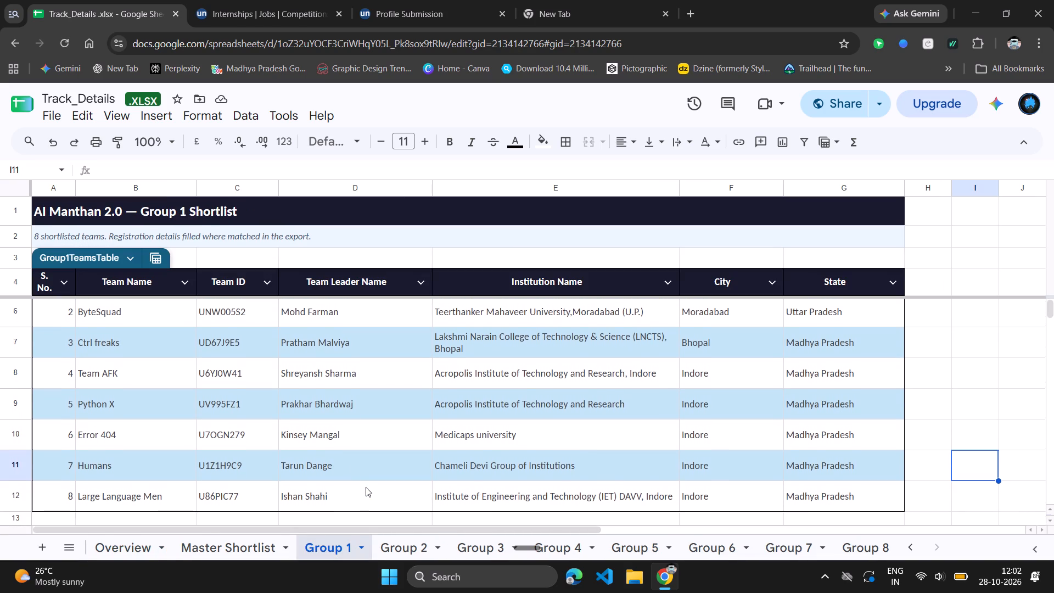
pyautogui.hscroll(1, 366, 487)
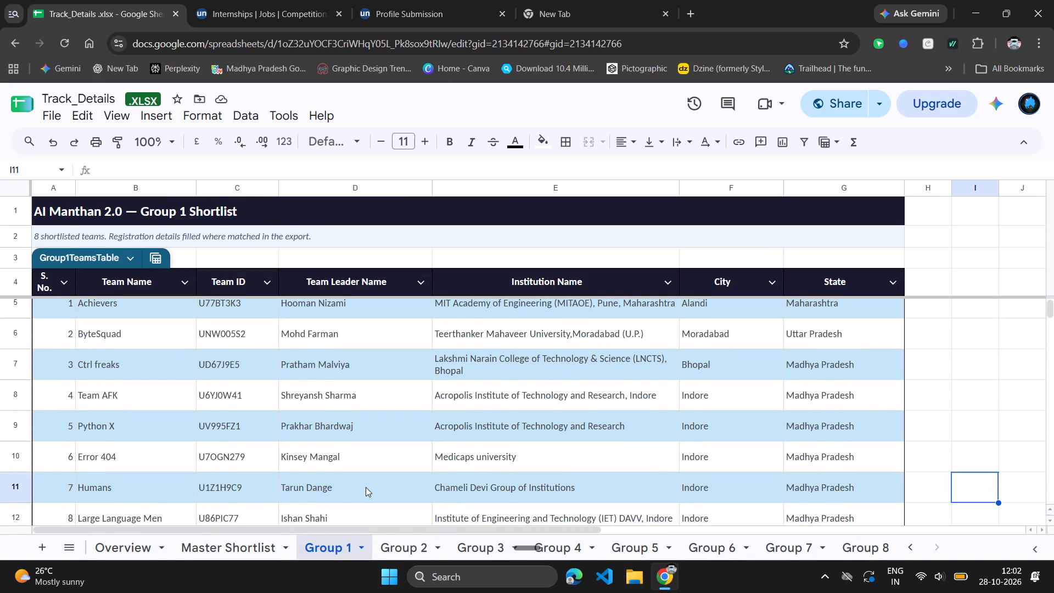
pyautogui.hscroll(2, 366, 487)
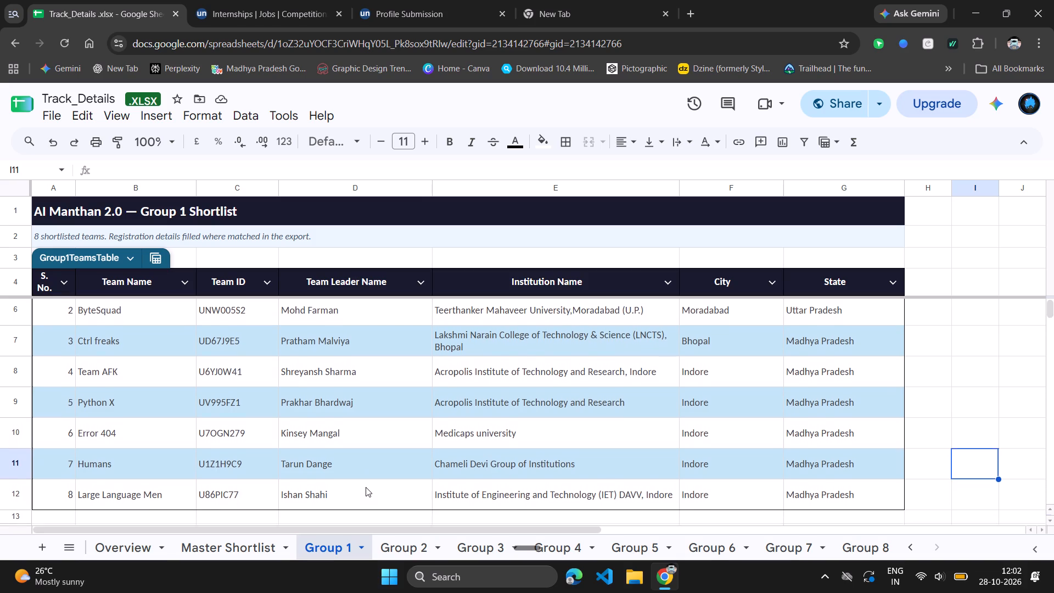
pyautogui.hscroll(1, 366, 487)
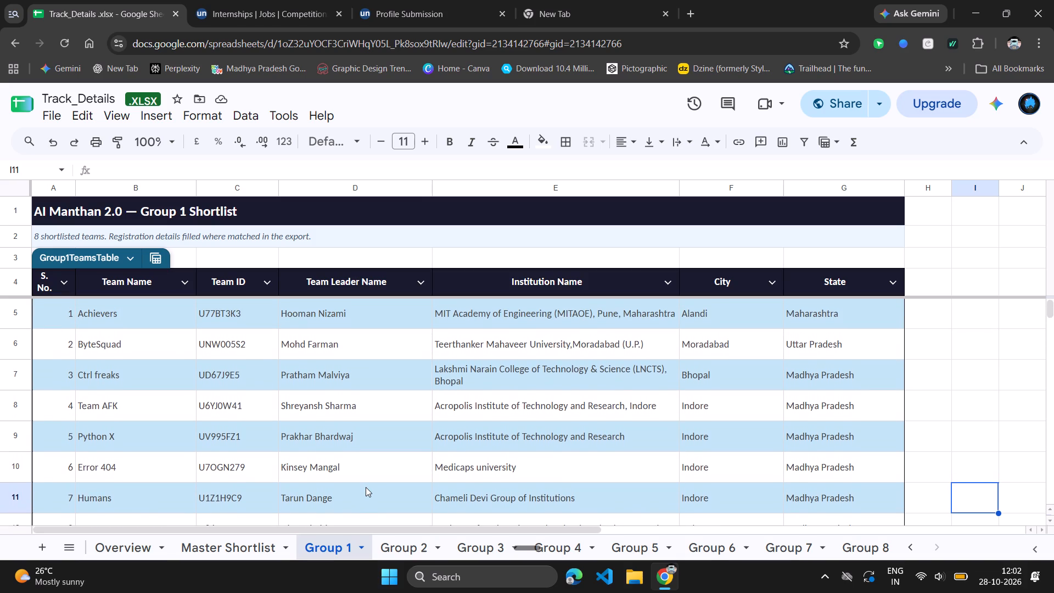
pyautogui.scroll(-1, 366, 487)
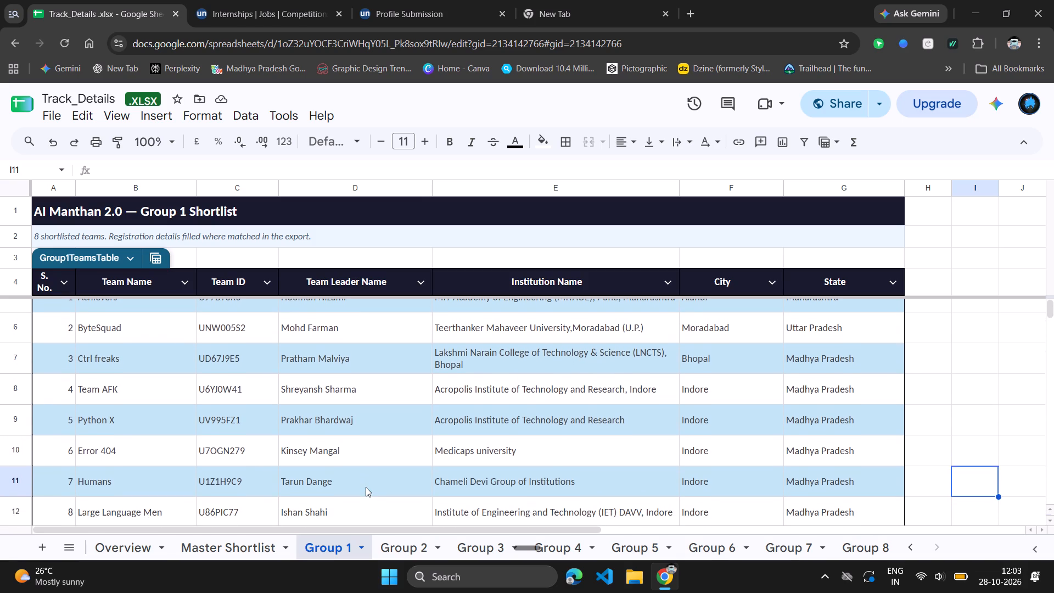
pyautogui.scroll(-2, 366, 487)
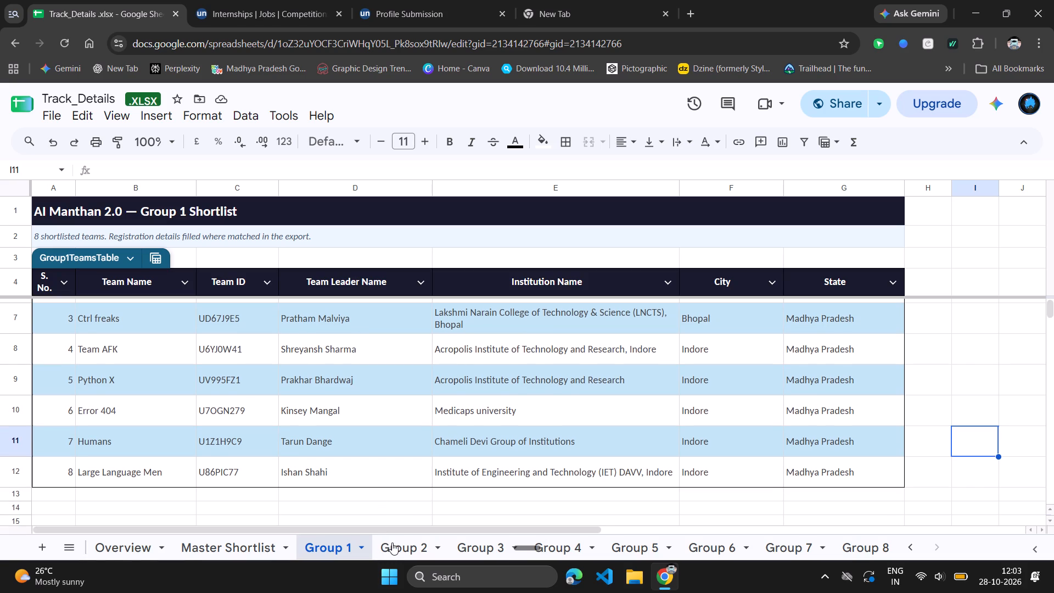
pyautogui.scroll(1, 450, 437)
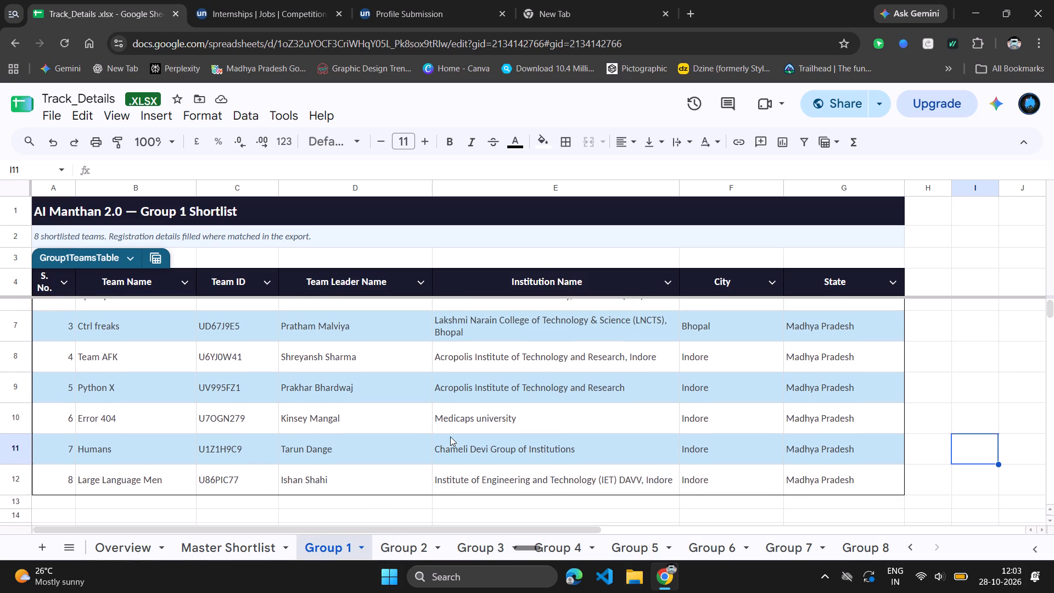
pyautogui.scroll(2, 450, 437)
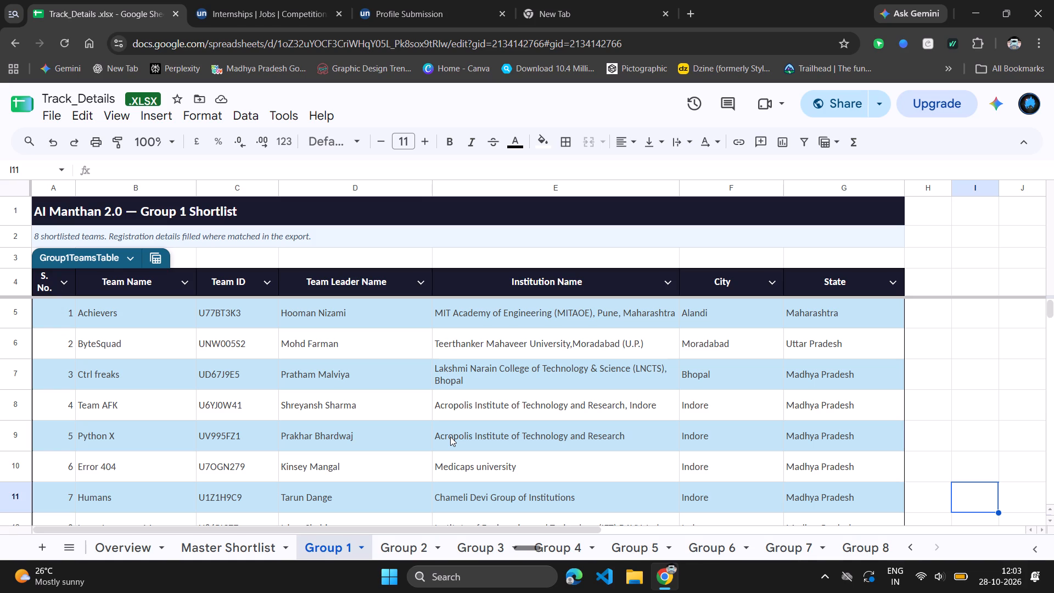
# Look over the Overview, Master Shortlist, Group 1 and Group 2 sheets as a final check.
pyautogui.click(120, 549)
pyautogui.scroll(2, 192, 482)
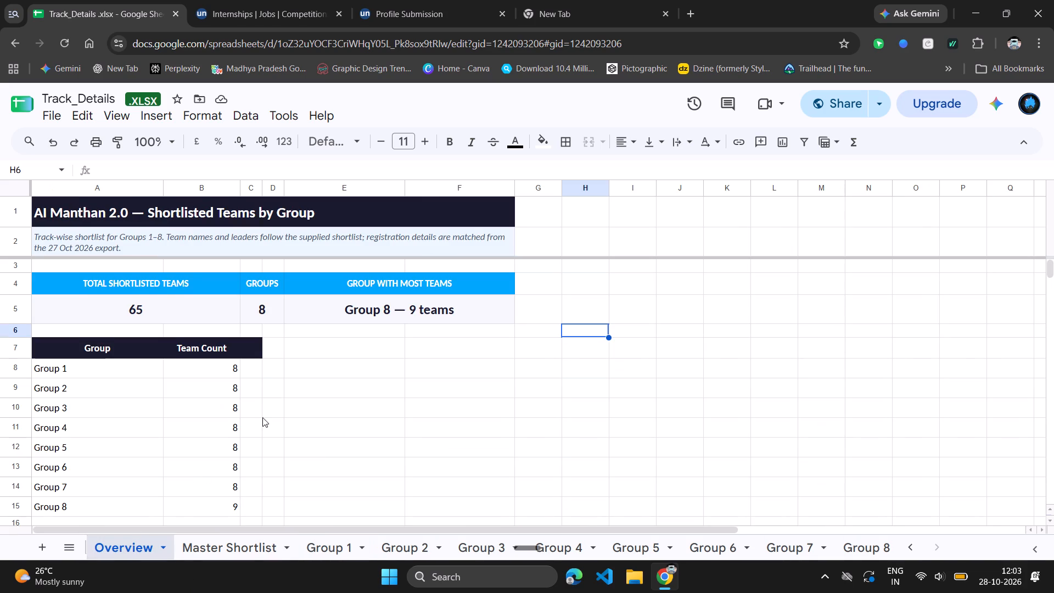
pyautogui.scroll(-2, 262, 417)
pyautogui.click(234, 542)
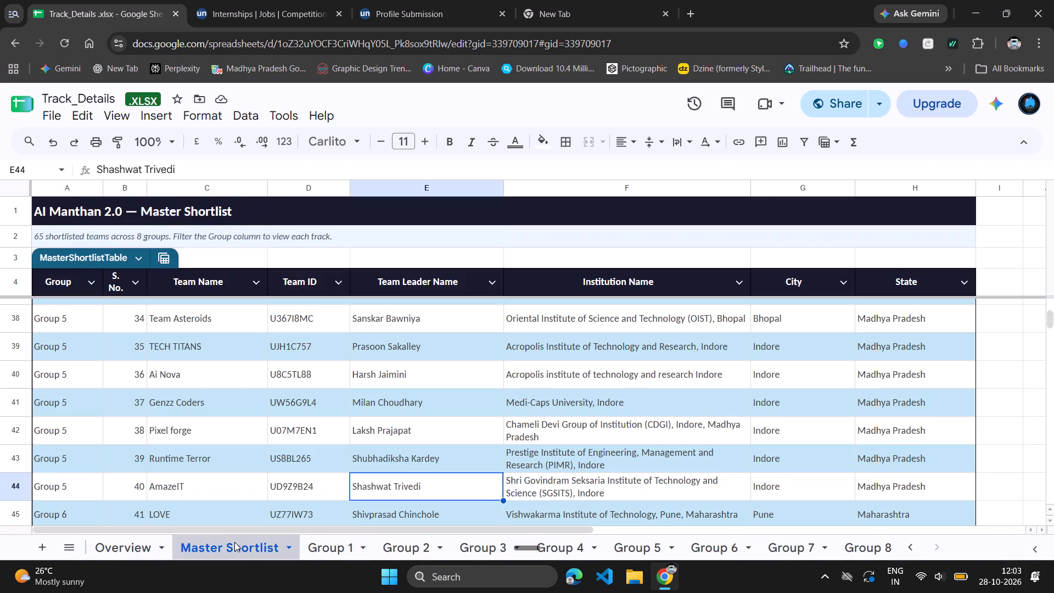
pyautogui.click(322, 542)
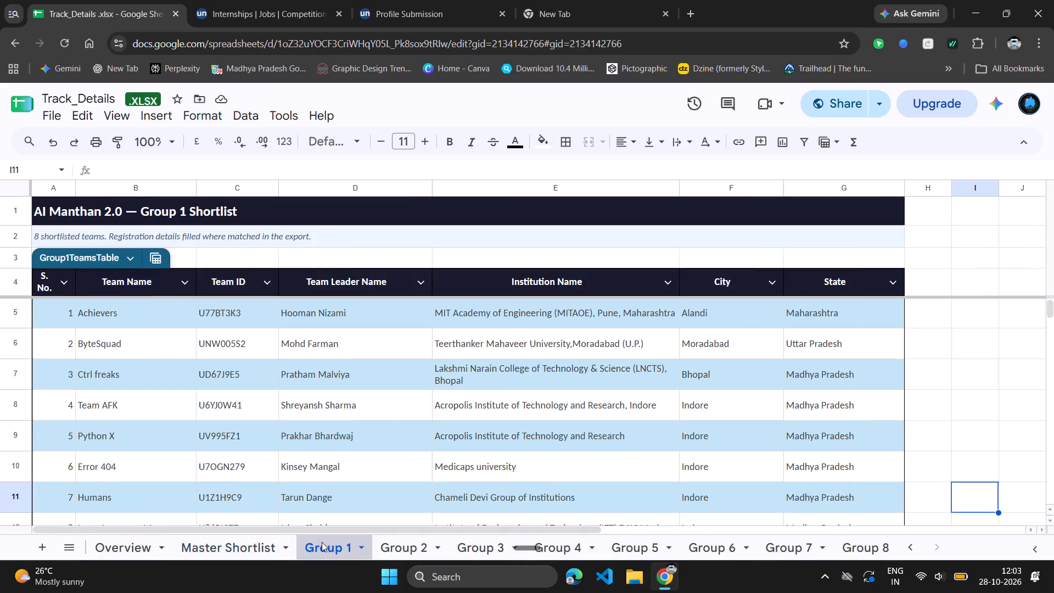
pyautogui.click(417, 535)
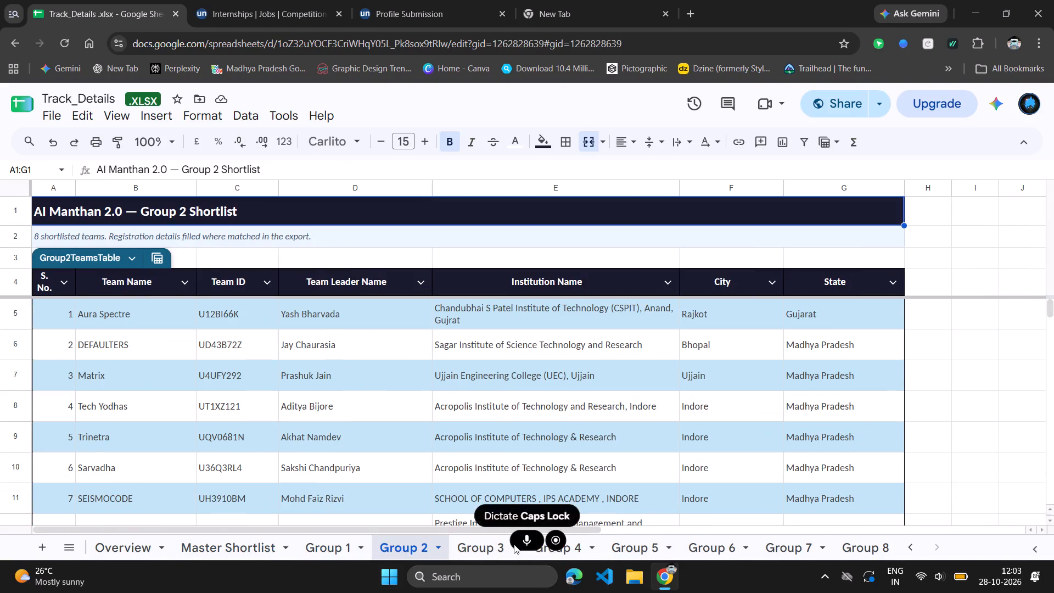
# Close the browser window with all its open pages.
pyautogui.click(495, 0)
pyautogui.click(545, 0)
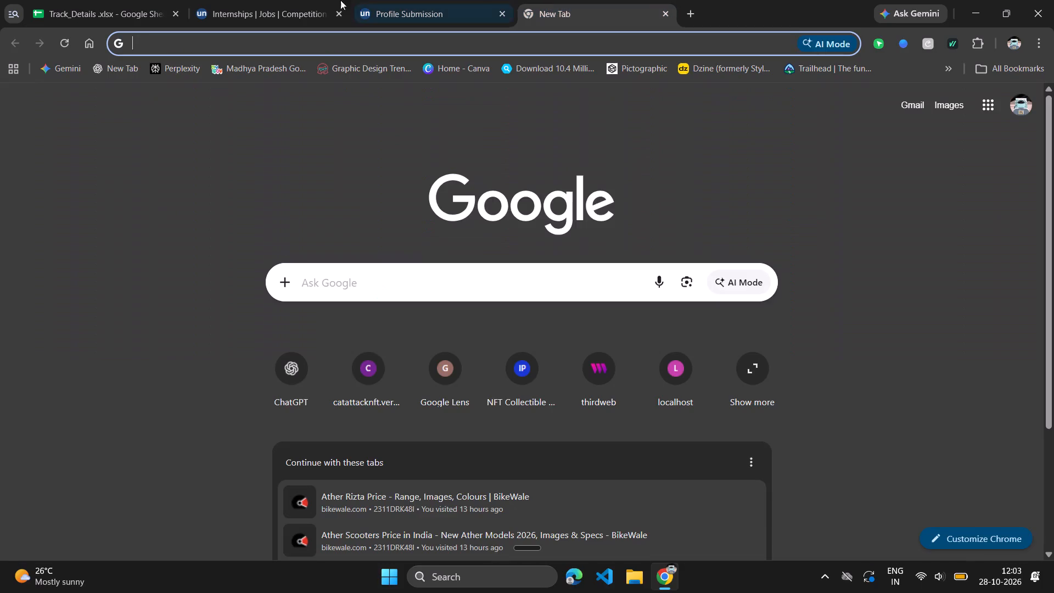
pyautogui.click(284, 0)
pyautogui.click(1053, 0)
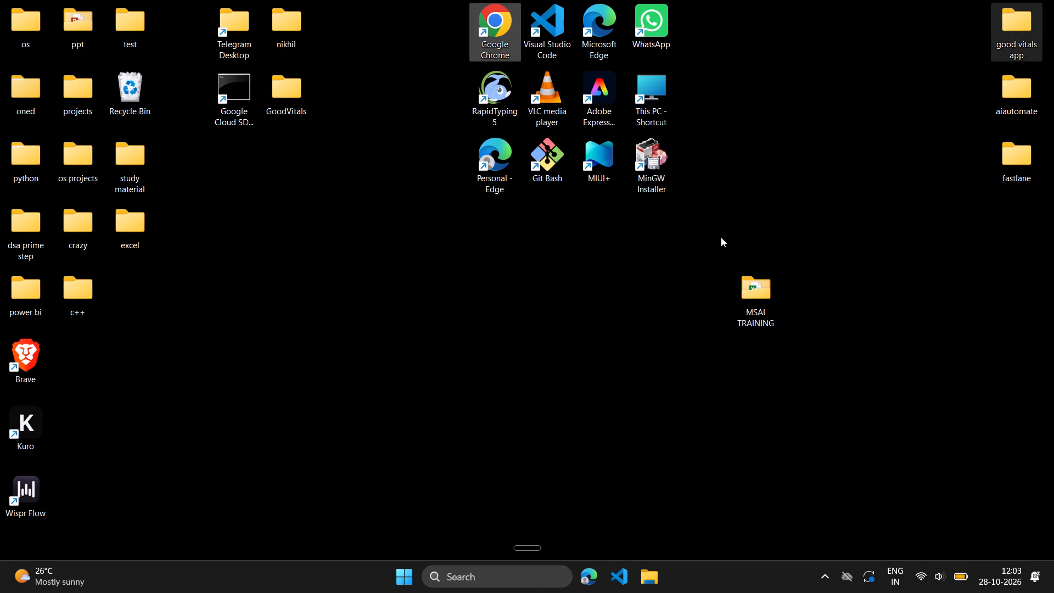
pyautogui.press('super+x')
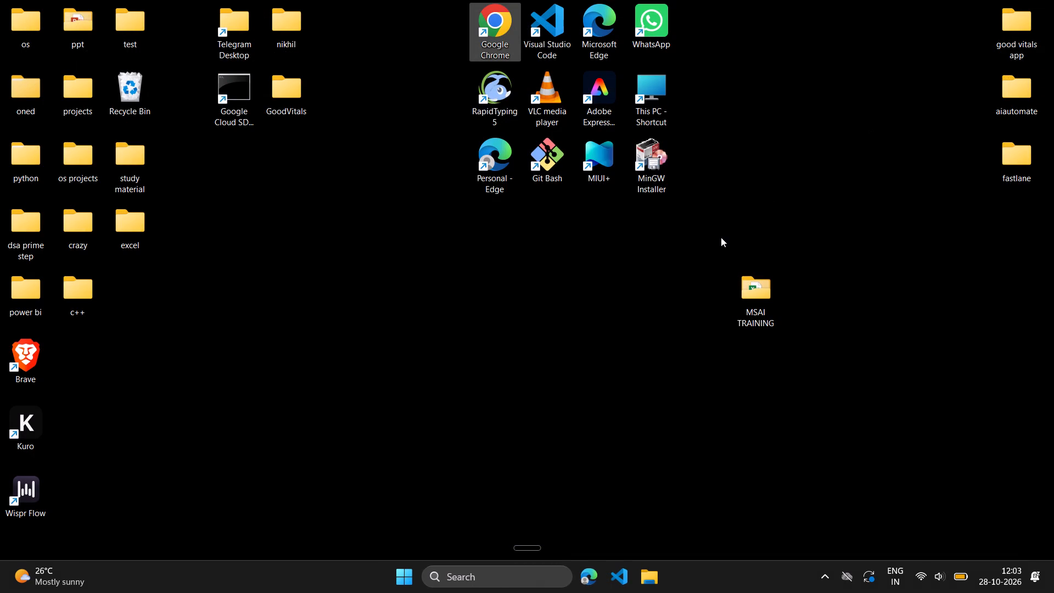